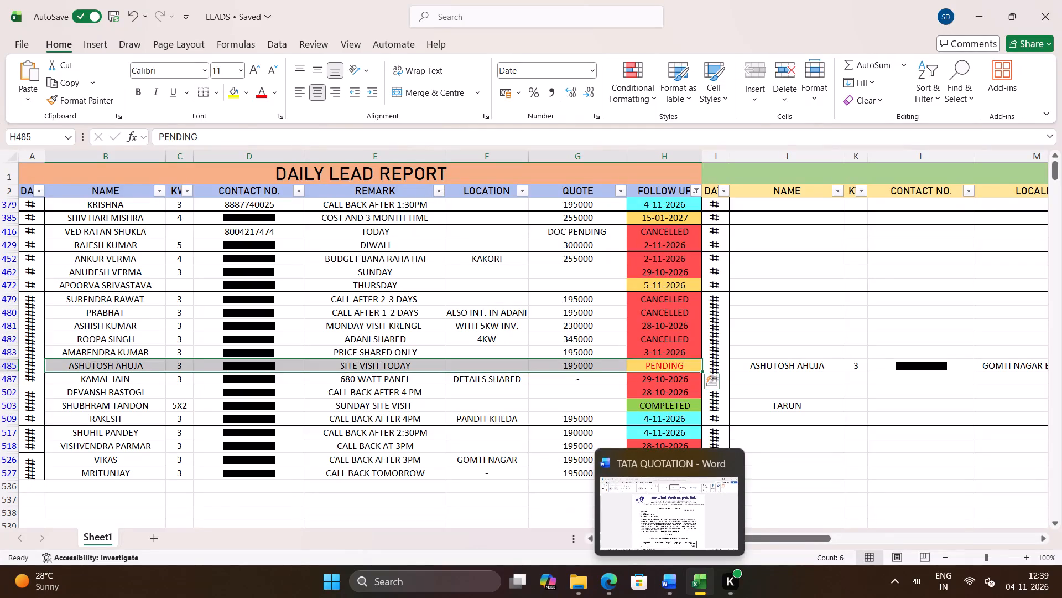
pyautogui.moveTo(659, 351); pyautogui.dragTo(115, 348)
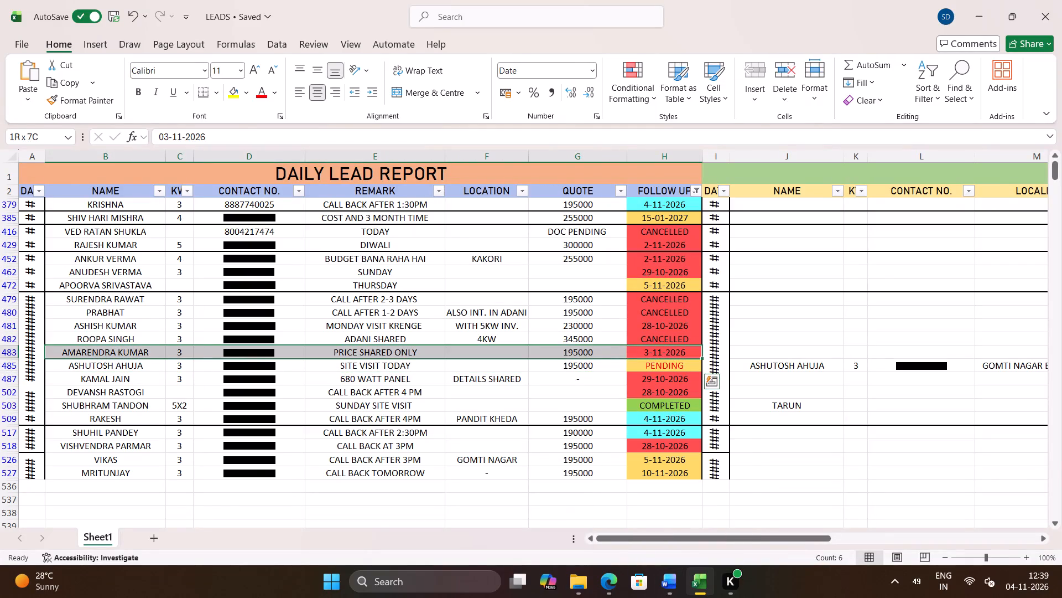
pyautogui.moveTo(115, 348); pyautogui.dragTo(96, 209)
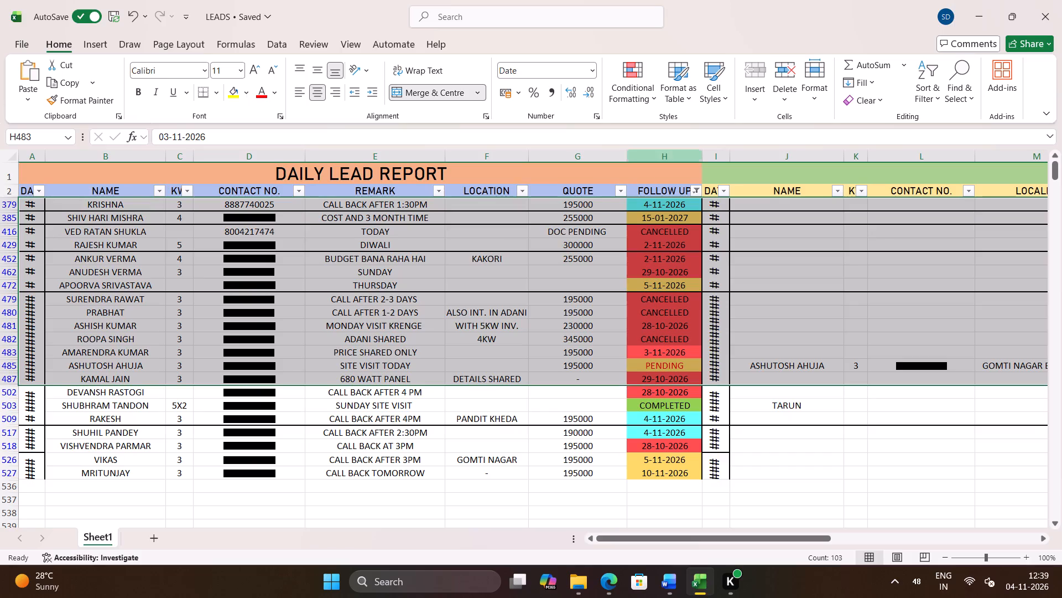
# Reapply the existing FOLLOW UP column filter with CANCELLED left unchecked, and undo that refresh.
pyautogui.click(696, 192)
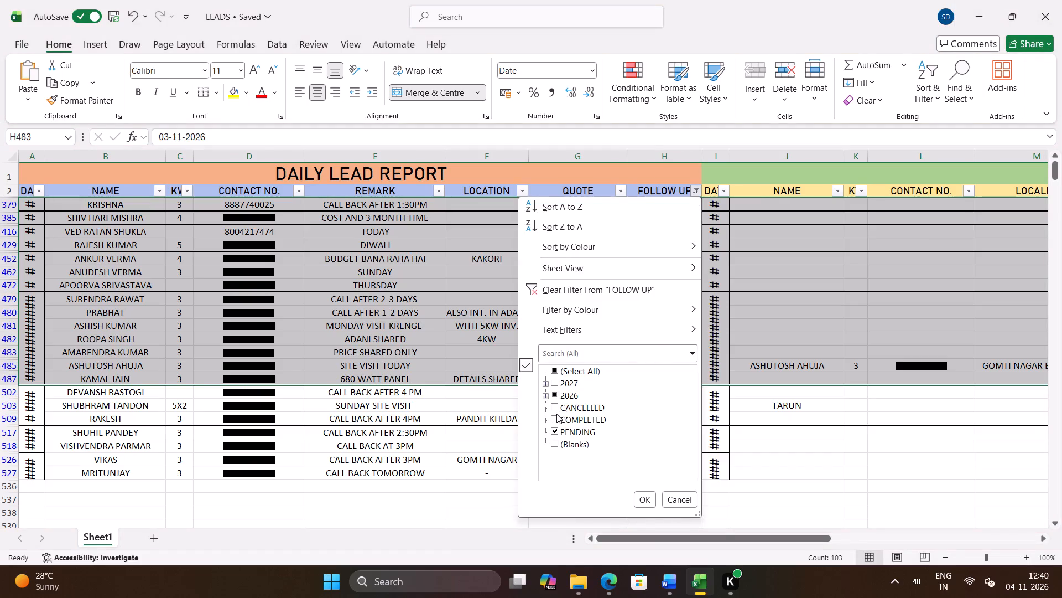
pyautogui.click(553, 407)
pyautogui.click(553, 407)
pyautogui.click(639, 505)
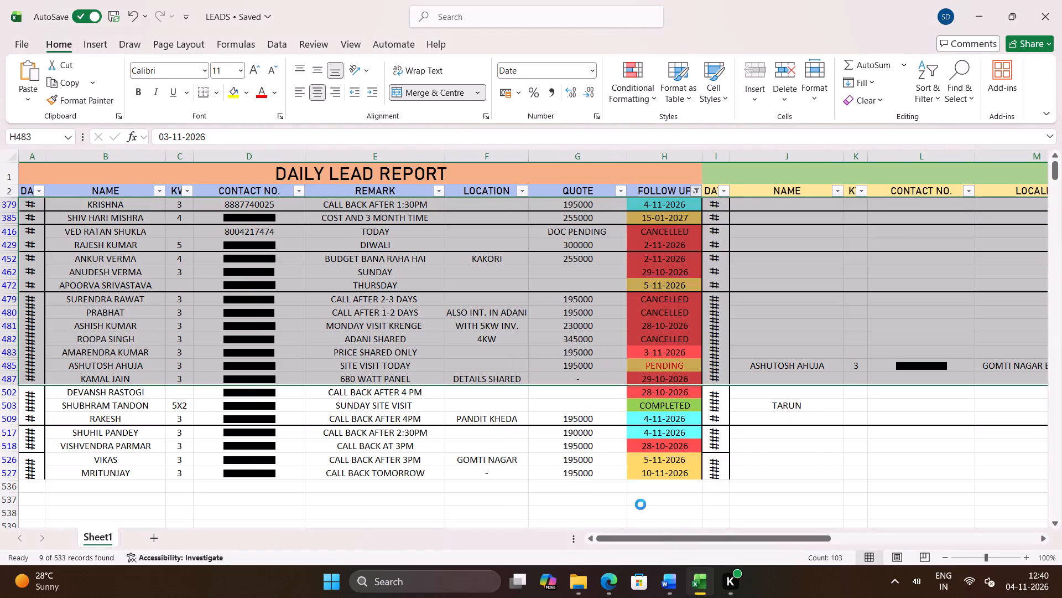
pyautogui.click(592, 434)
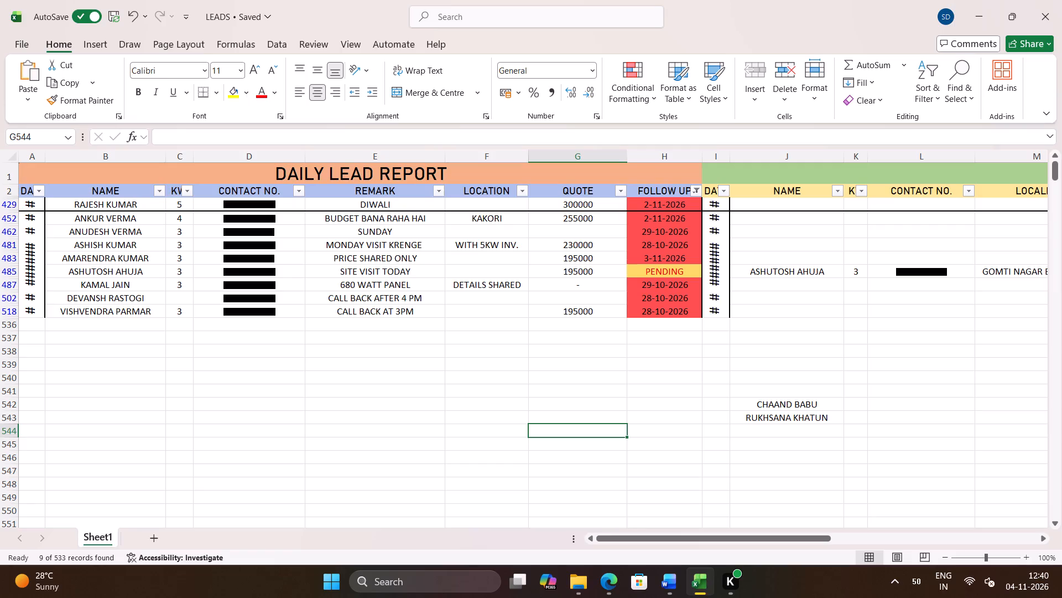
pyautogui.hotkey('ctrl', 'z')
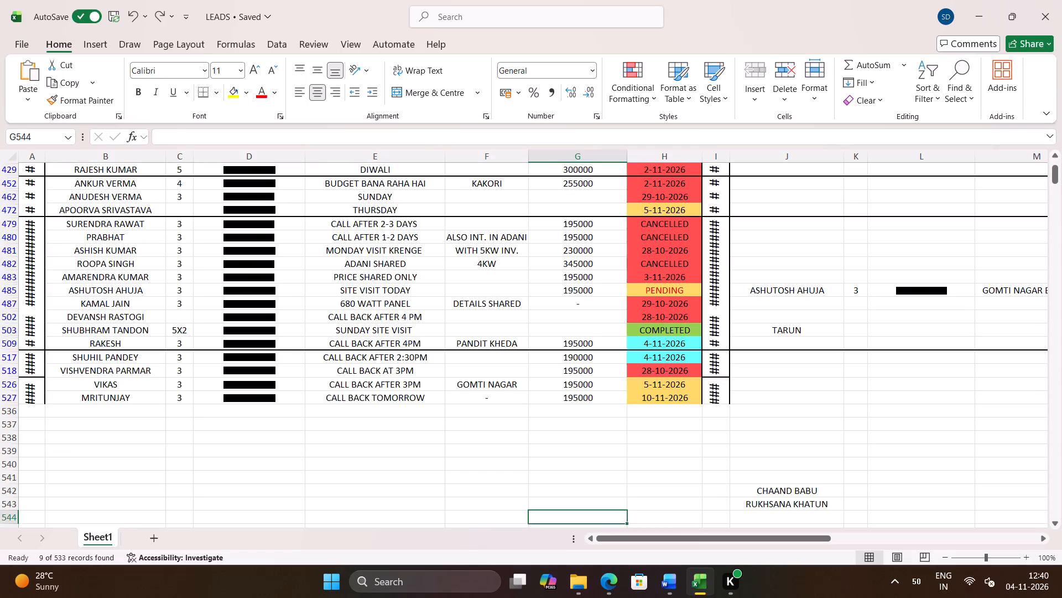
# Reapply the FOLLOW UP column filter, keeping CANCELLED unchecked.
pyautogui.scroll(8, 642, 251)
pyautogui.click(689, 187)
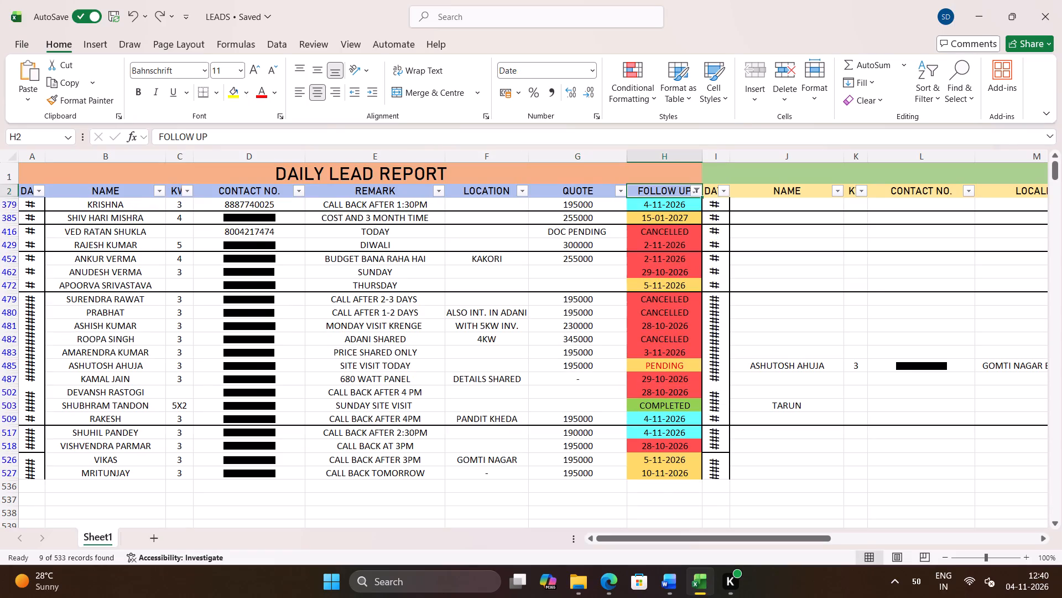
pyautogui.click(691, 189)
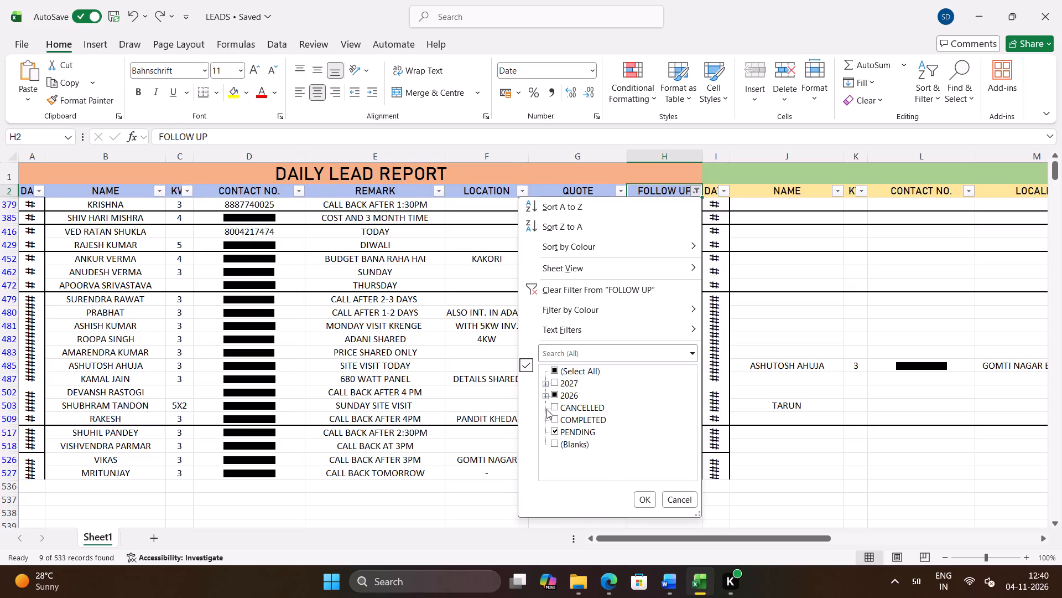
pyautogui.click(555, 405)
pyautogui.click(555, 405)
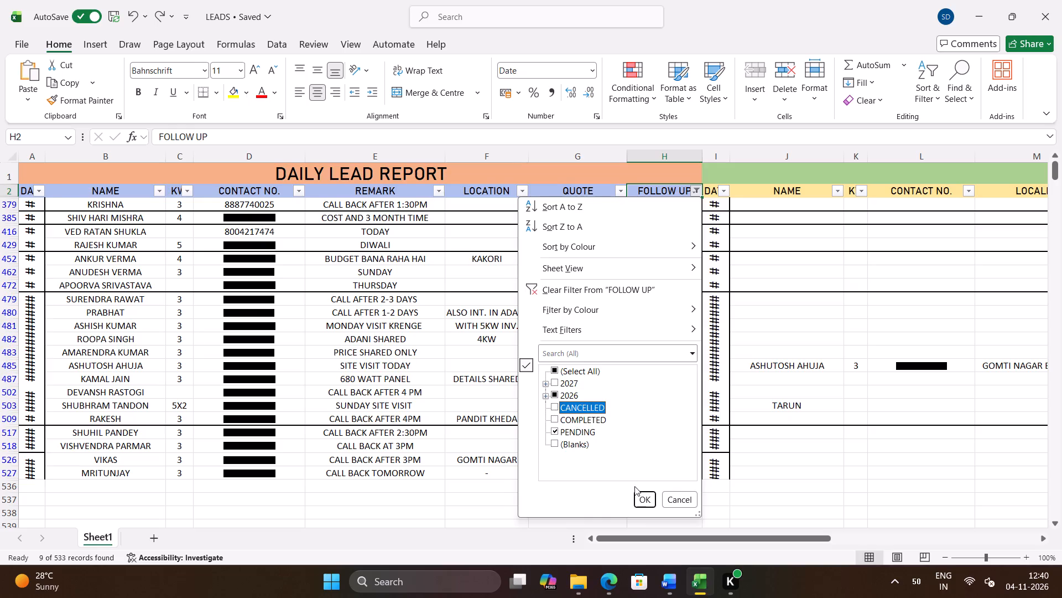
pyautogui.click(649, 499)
# Reset the FOLLOW UP filter to include all values, and exclude Blanks, CANCELLED and COMPLETED.
pyautogui.click(697, 192)
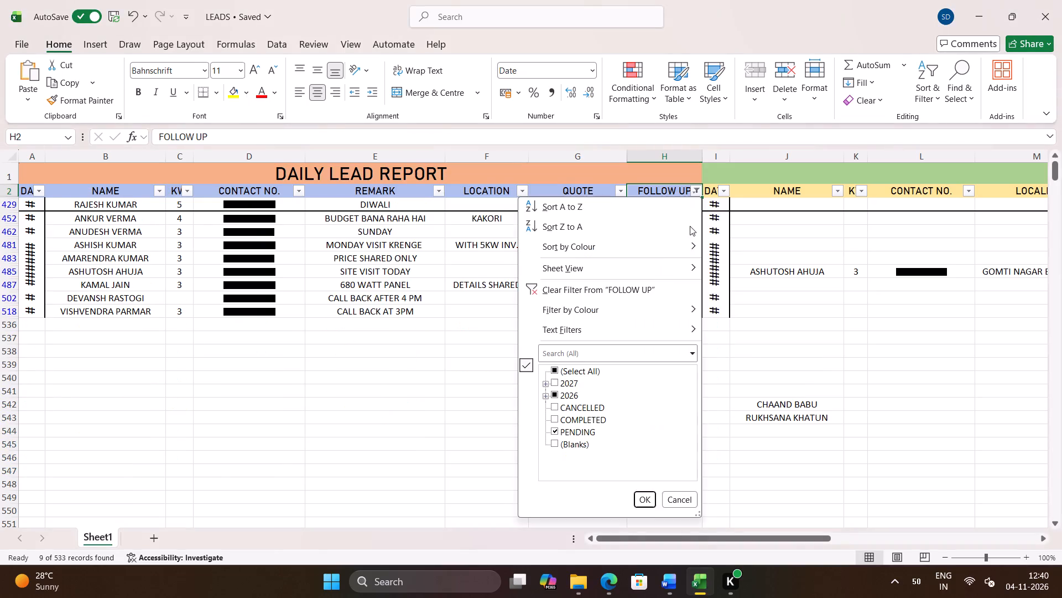
pyautogui.click(573, 369)
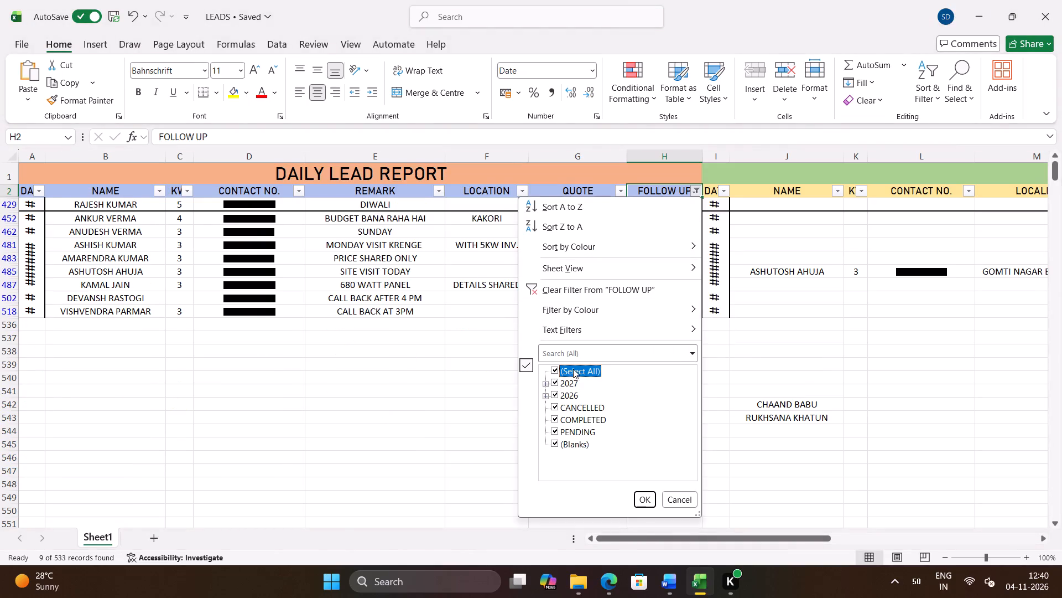
pyautogui.click(570, 368)
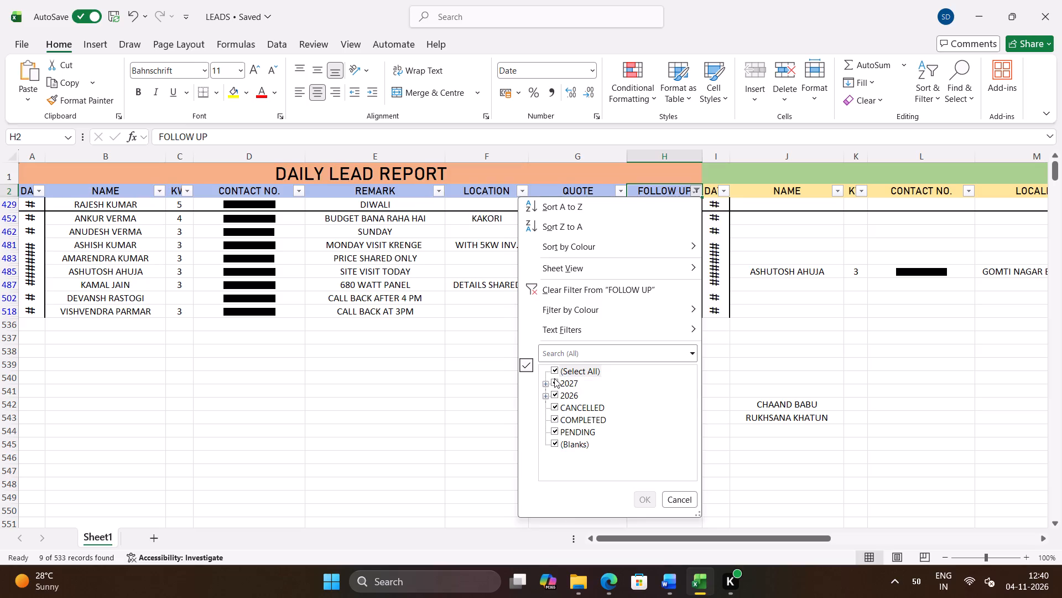
pyautogui.click(556, 369)
pyautogui.click(556, 439)
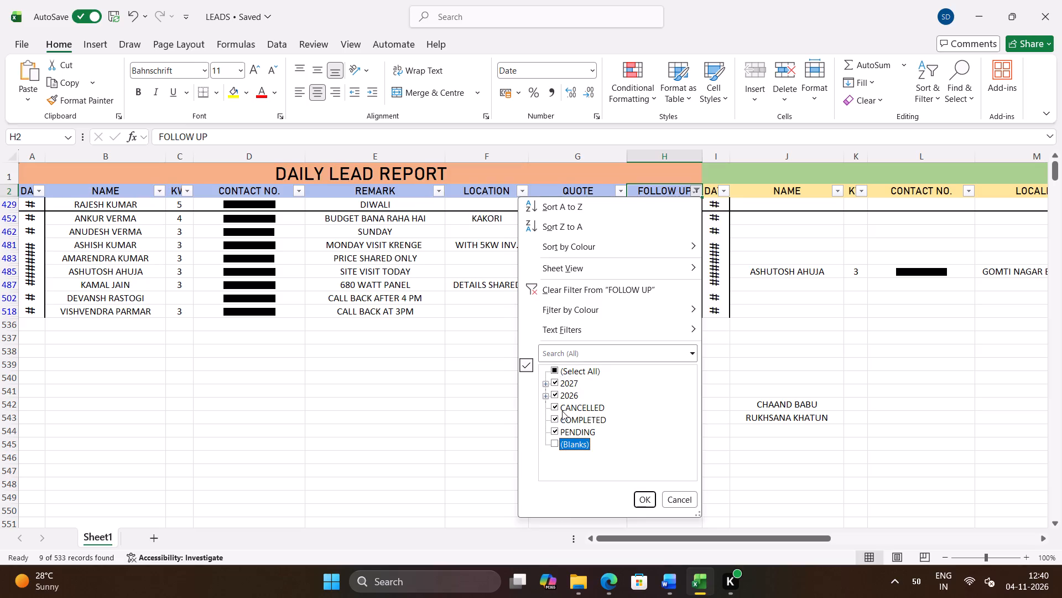
pyautogui.click(558, 408)
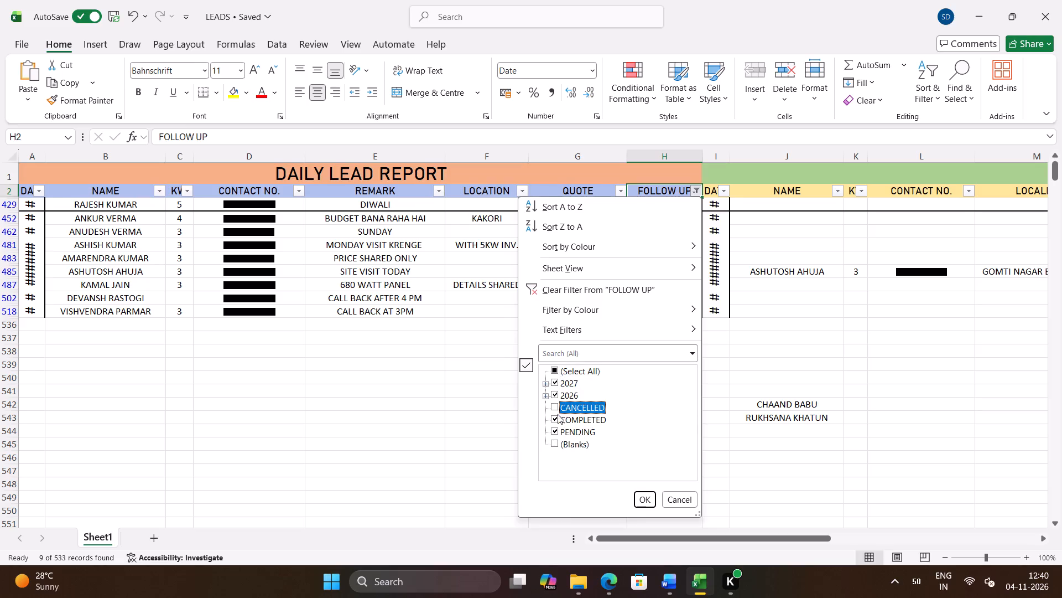
pyautogui.click(555, 416)
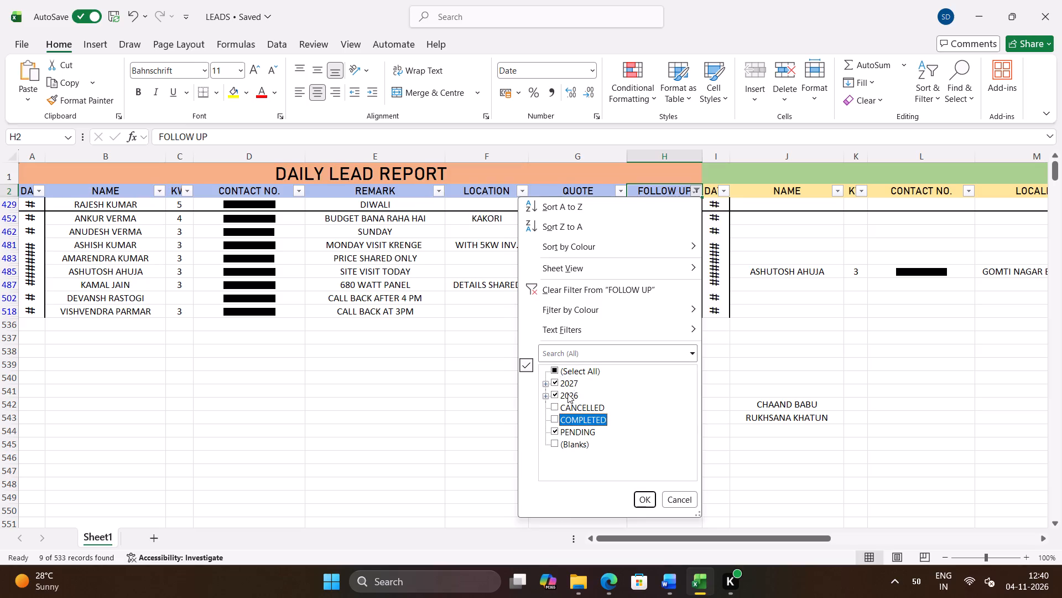
# Limit the November 2026 dates in the FOLLOW UP filter to 02, 03, 04 and 05, and apply the filter.
pyautogui.click(568, 394)
pyautogui.click(568, 394)
pyautogui.click(548, 394)
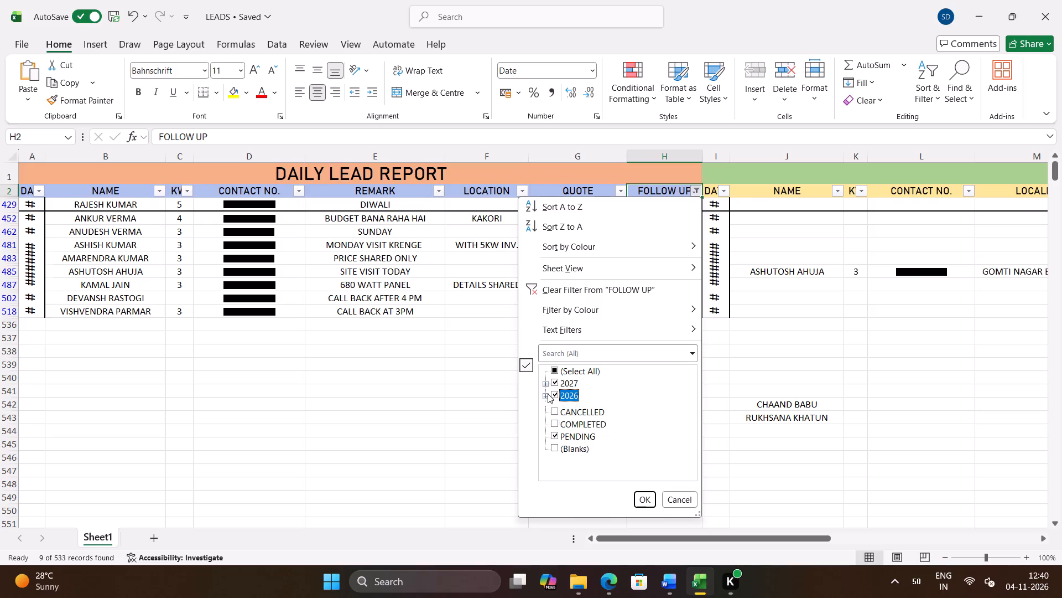
pyautogui.click(556, 419)
pyautogui.scroll(1, 560, 394)
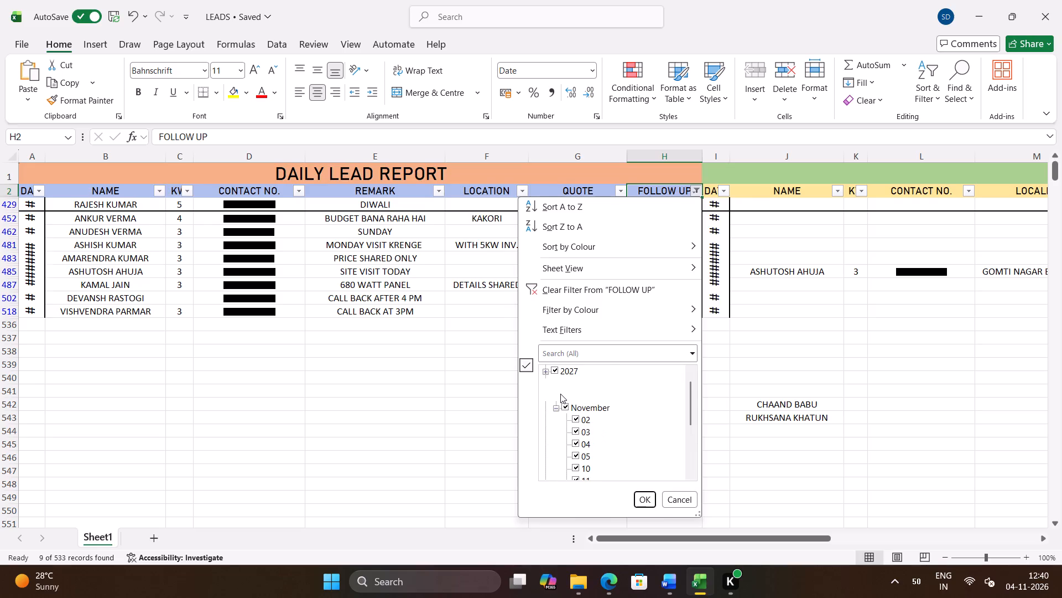
pyautogui.click(566, 408)
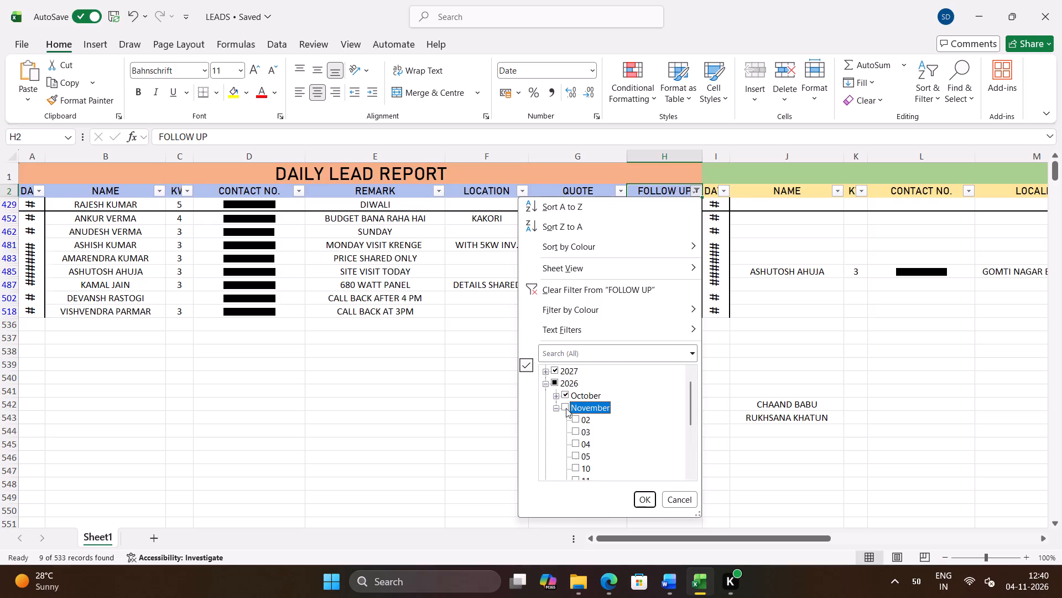
pyautogui.click(574, 426)
pyautogui.click(570, 414)
pyautogui.click(575, 419)
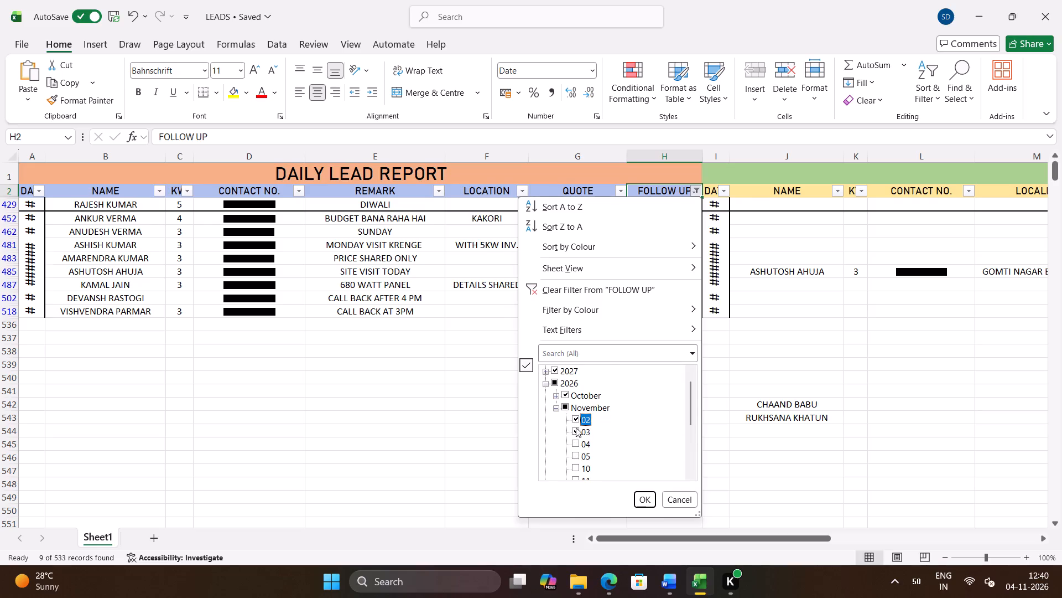
pyautogui.click(576, 439)
pyautogui.click(576, 458)
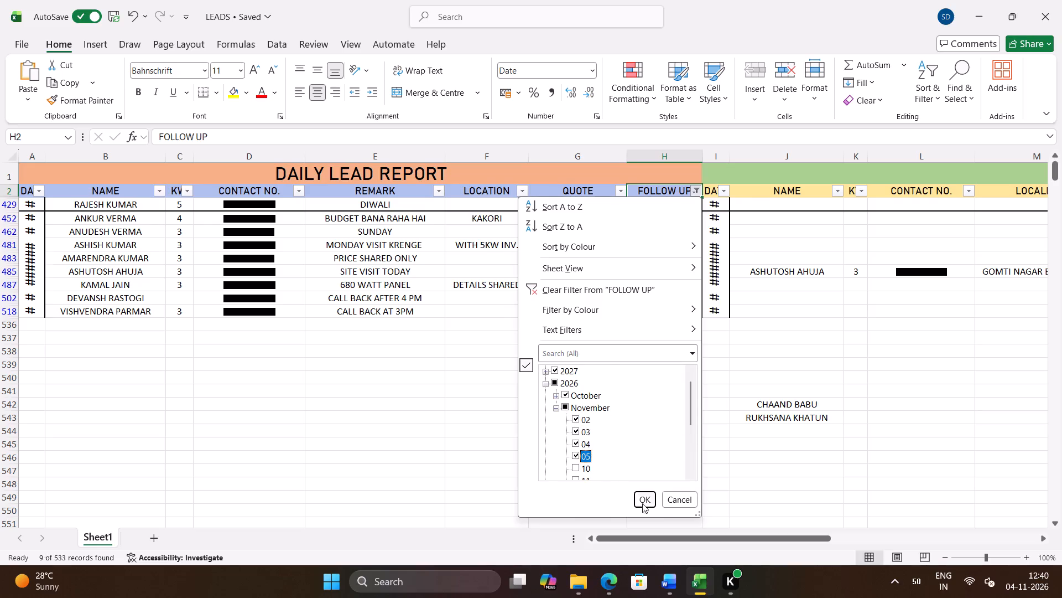
pyautogui.click(642, 503)
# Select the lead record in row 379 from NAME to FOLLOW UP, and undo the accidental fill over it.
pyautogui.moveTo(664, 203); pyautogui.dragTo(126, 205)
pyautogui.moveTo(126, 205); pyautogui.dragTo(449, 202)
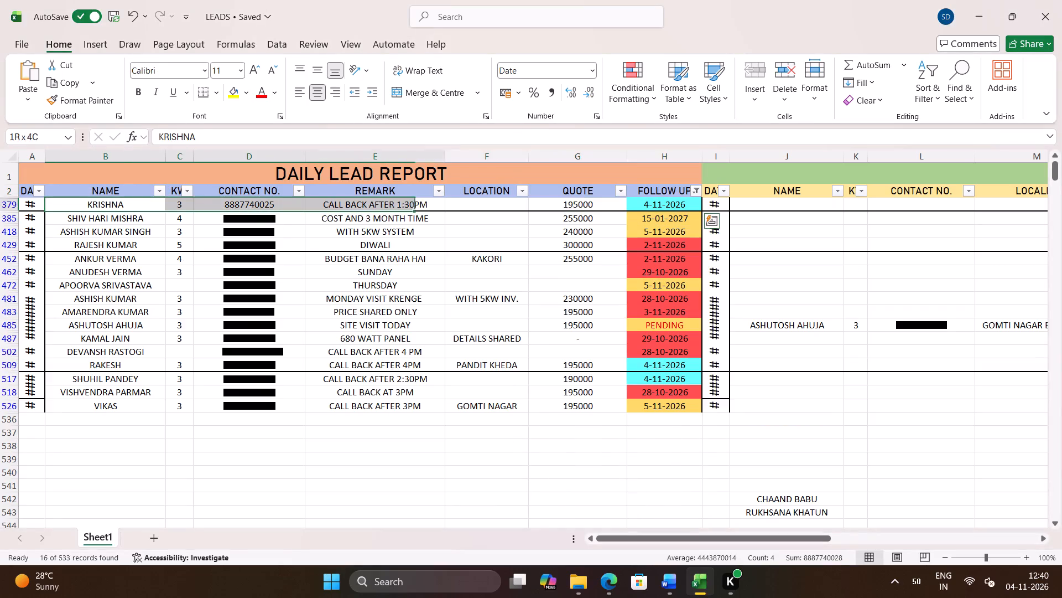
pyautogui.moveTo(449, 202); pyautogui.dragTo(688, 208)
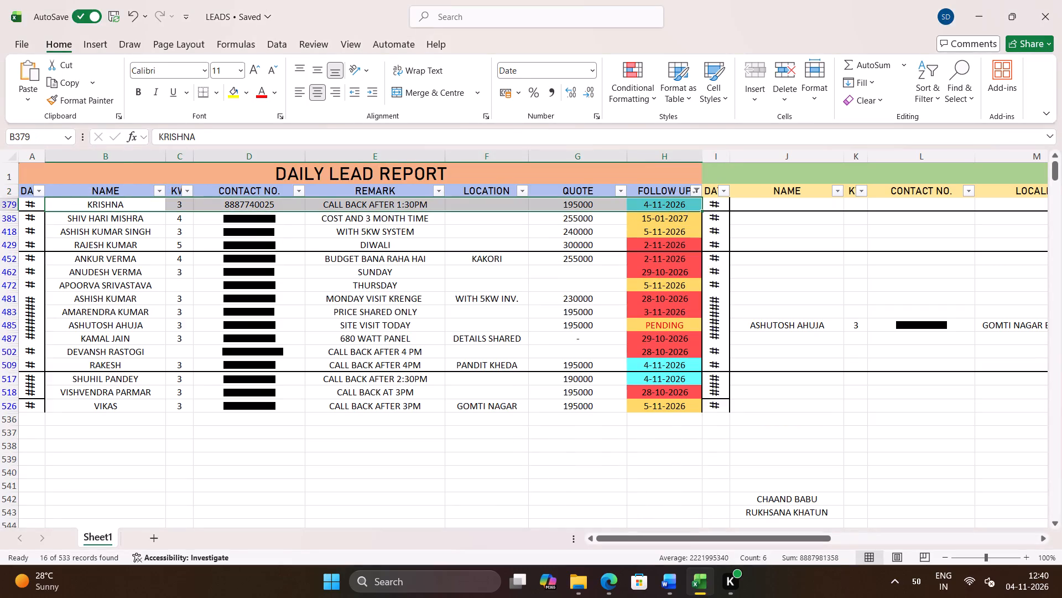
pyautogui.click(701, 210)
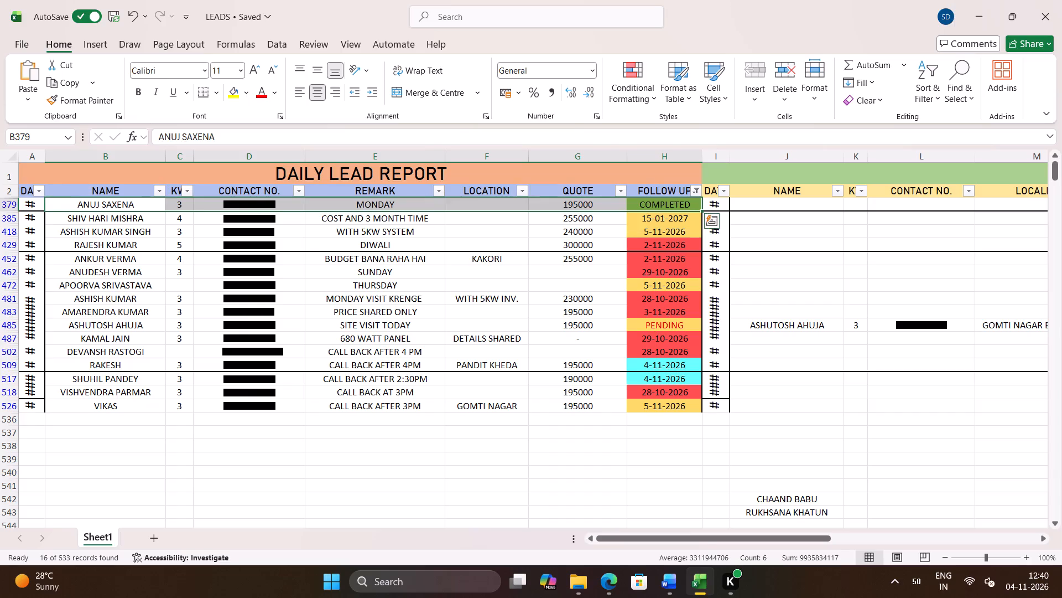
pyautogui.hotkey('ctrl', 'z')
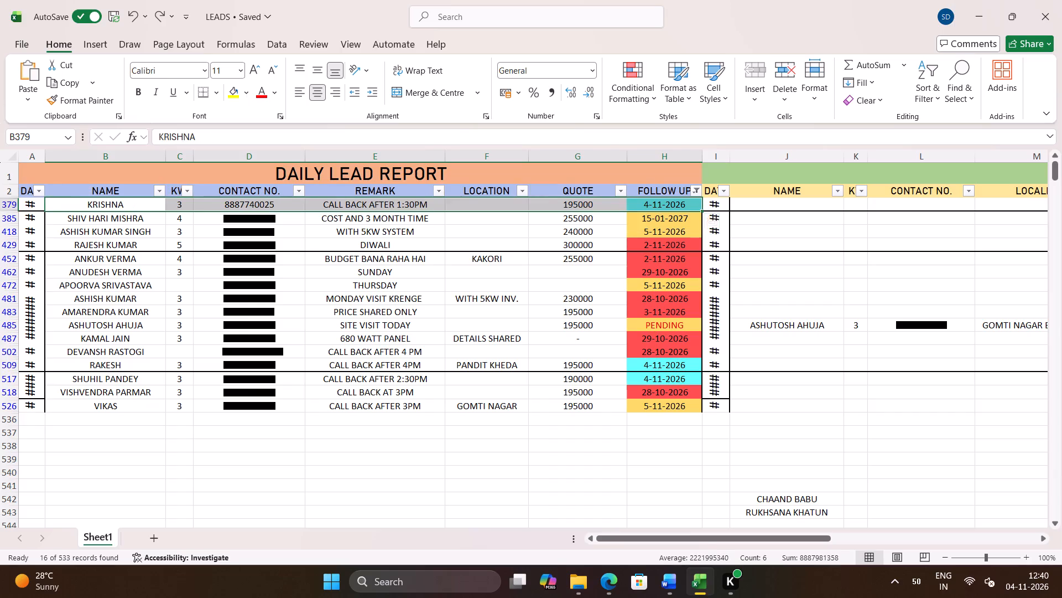
# Highlight the lead record in row 518 from NAME to FOLLOW UP for review.
pyautogui.moveTo(654, 405); pyautogui.dragTo(124, 406)
pyautogui.moveTo(101, 395); pyautogui.dragTo(711, 412)
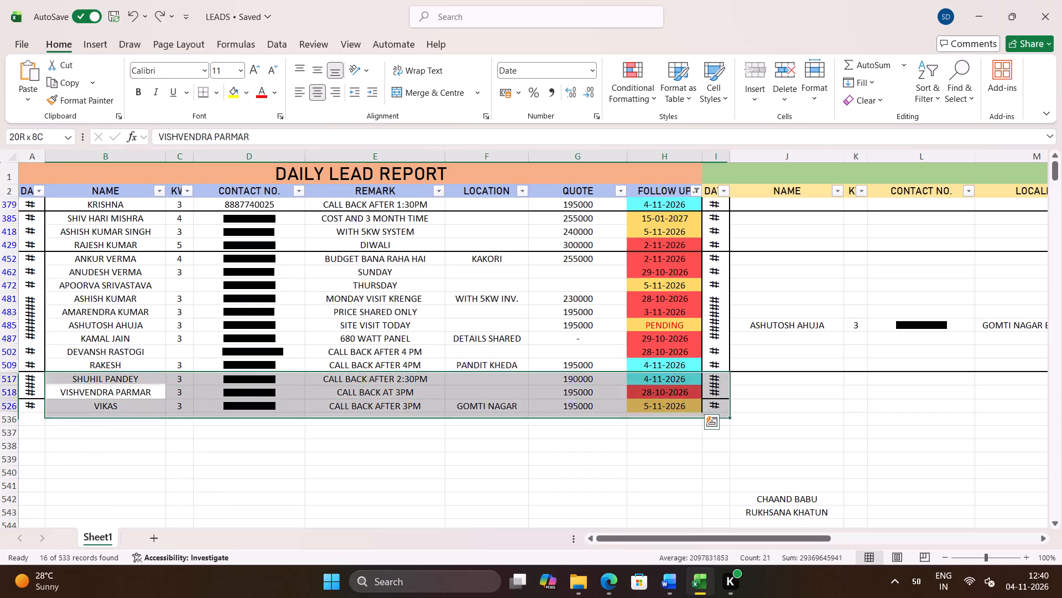
pyautogui.moveTo(711, 412); pyautogui.dragTo(697, 394)
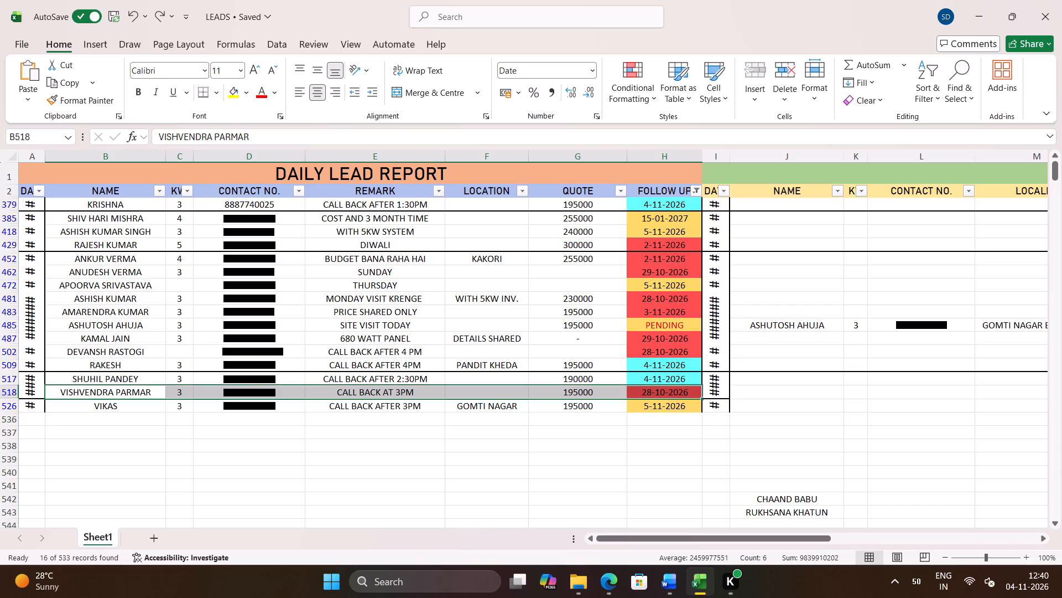
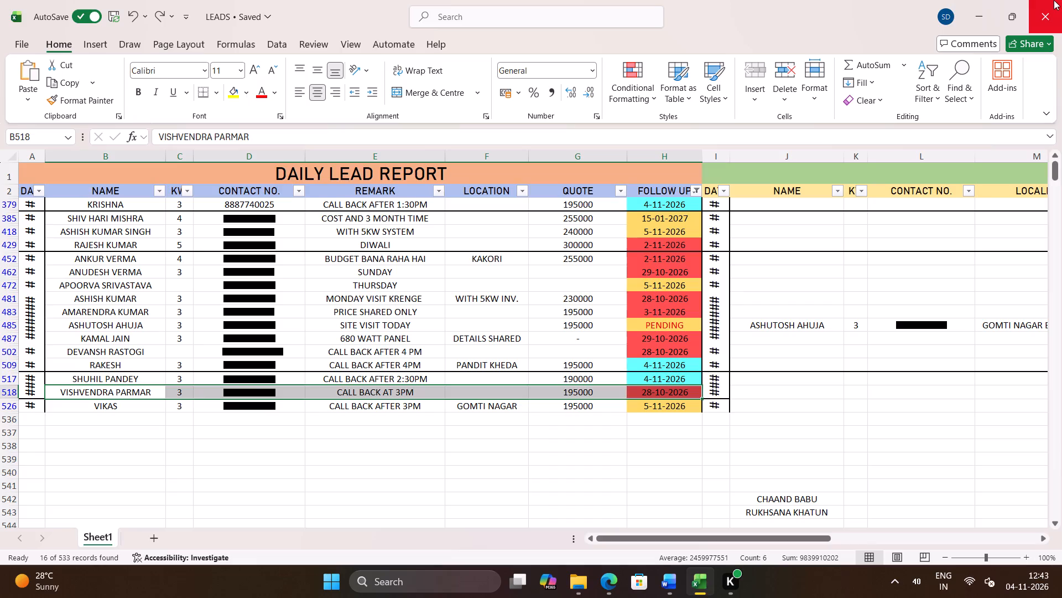
# Review the filtered lead records in rows 502, 509, 517 and 518, highlighting them from NAME to FOLLOW UP.
pyautogui.scroll(1, 1007, 0)
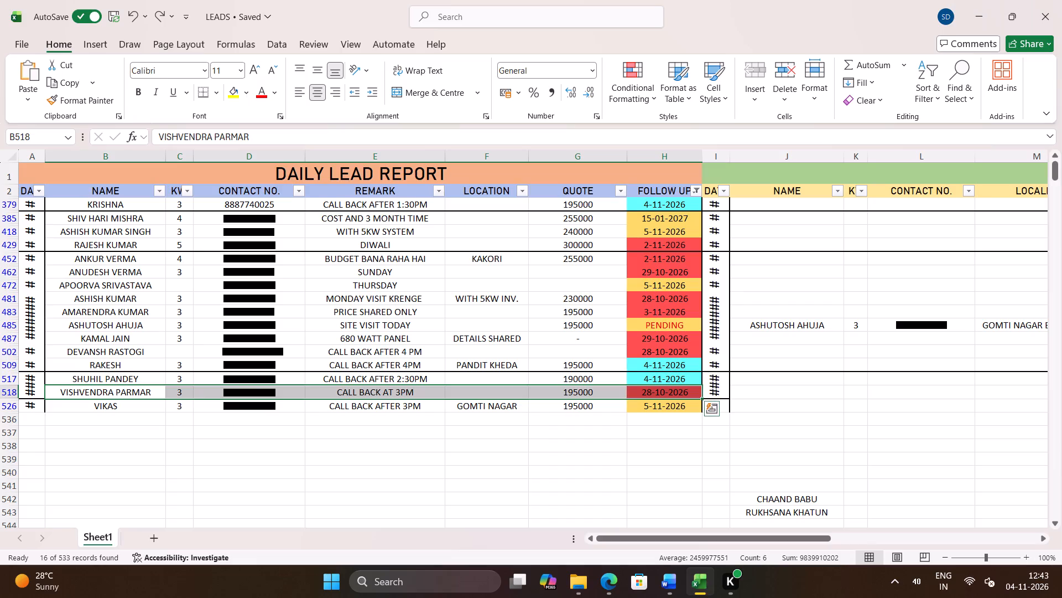
pyautogui.moveTo(659, 375); pyautogui.dragTo(225, 359)
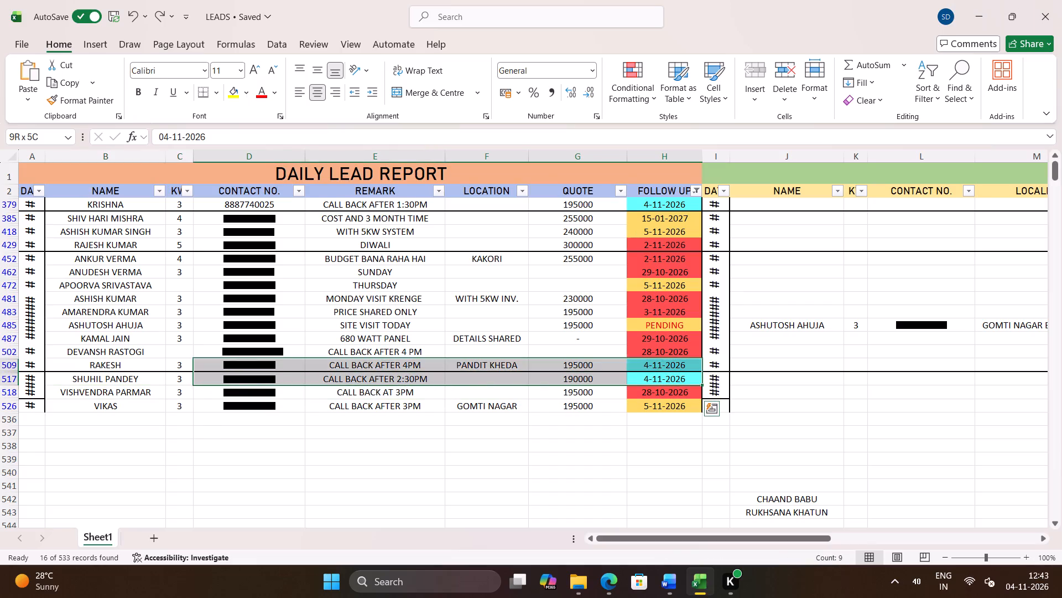
pyautogui.moveTo(225, 359); pyautogui.dragTo(95, 363)
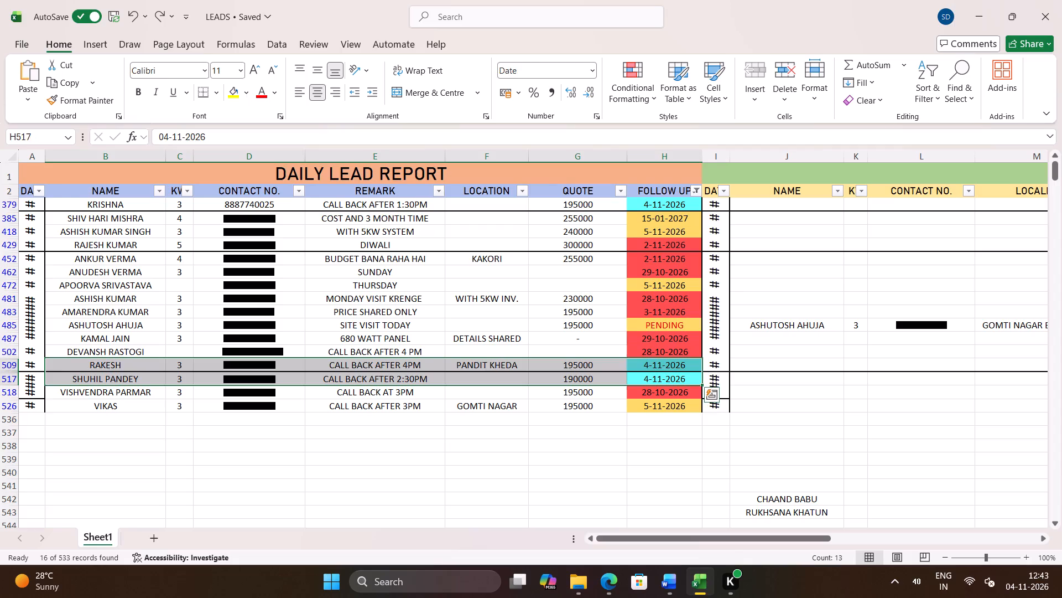
pyautogui.moveTo(93, 350); pyautogui.dragTo(667, 349)
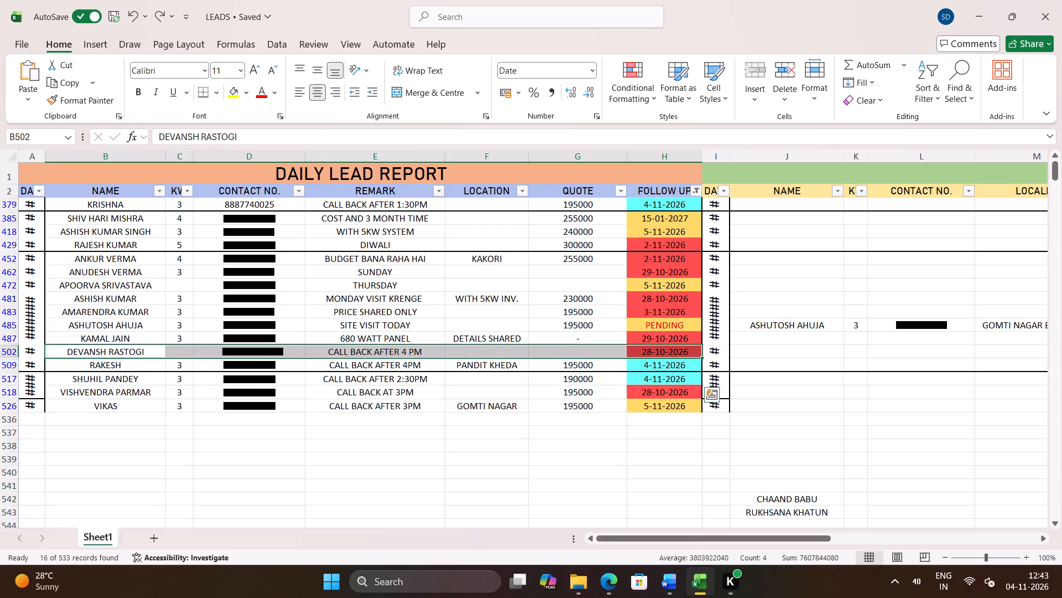
pyautogui.moveTo(645, 393); pyautogui.dragTo(56, 391)
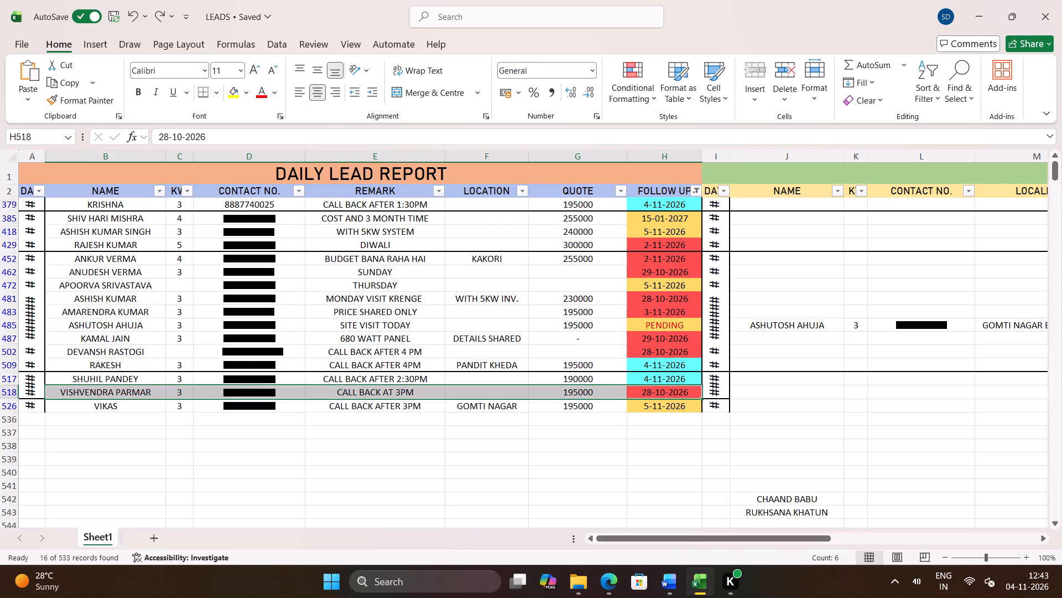
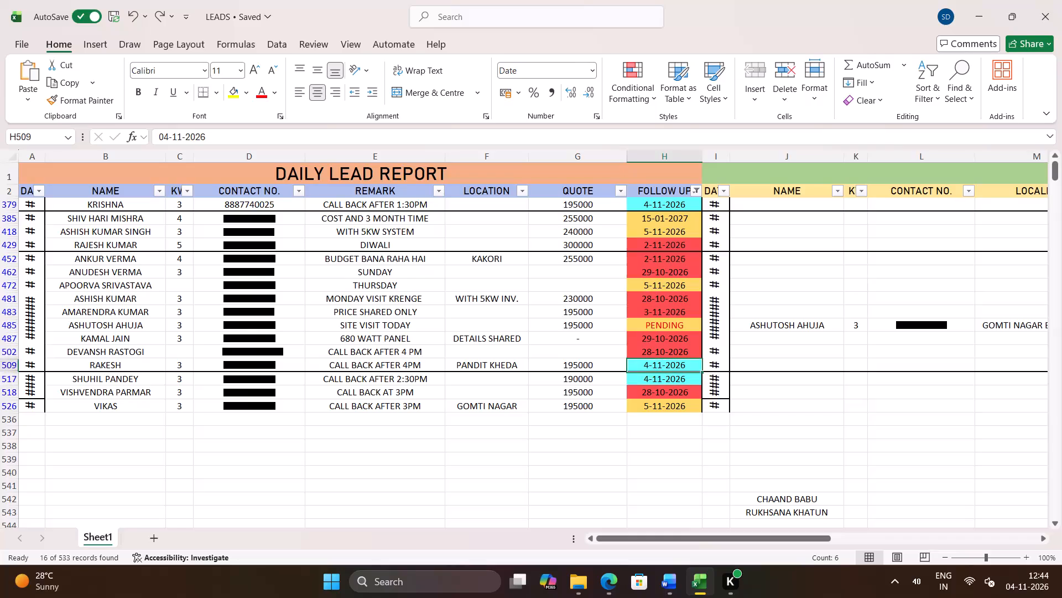
# Examine the lead record in row 502 field by field, from NAME through REMARK and QUOTE to FOLLOW UP.
pyautogui.press('Up')
pyautogui.press('Left')
pyautogui.press('Left')
pyautogui.press('Left')
pyautogui.press('Left')
pyautogui.press('Left')
pyautogui.press('Left')
pyautogui.press('Left')
pyautogui.press('Left')
pyautogui.press('Left')
pyautogui.press('Left')
pyautogui.press('Left')
pyautogui.press('Left')
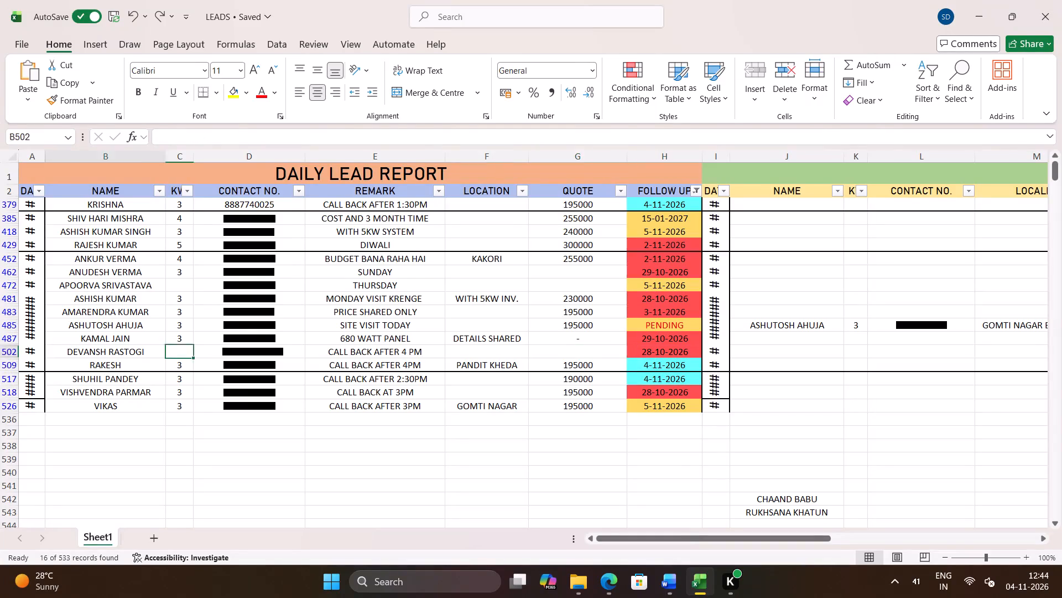
pyautogui.press('Right')
pyautogui.press('Right')
pyautogui.press('Right')
pyautogui.press('Right')
pyautogui.press('Right')
pyautogui.press('Right')
pyautogui.press('Right')
pyautogui.press('Right')
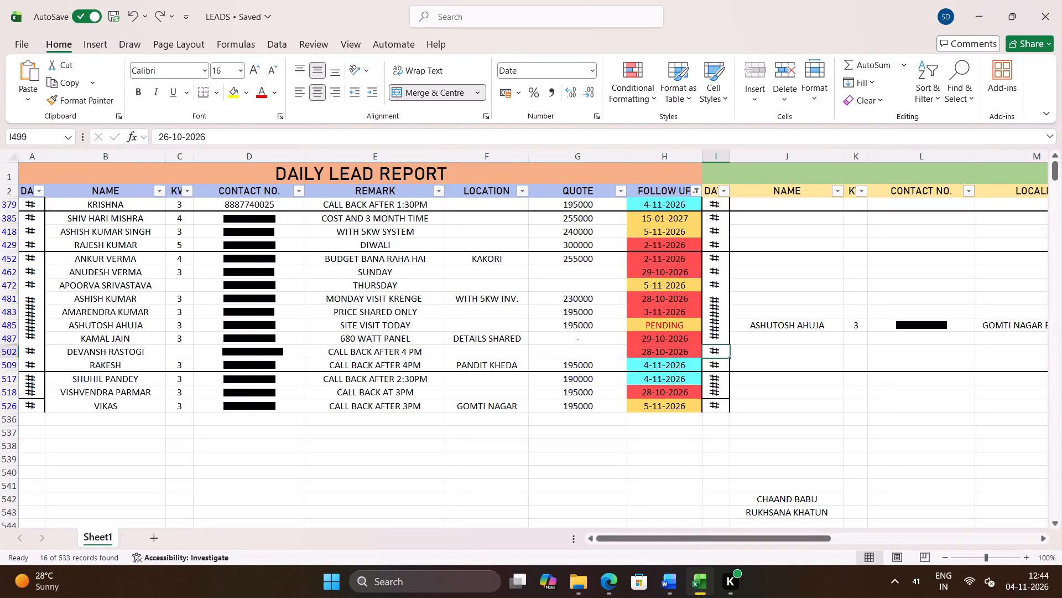
pyautogui.press('Left')
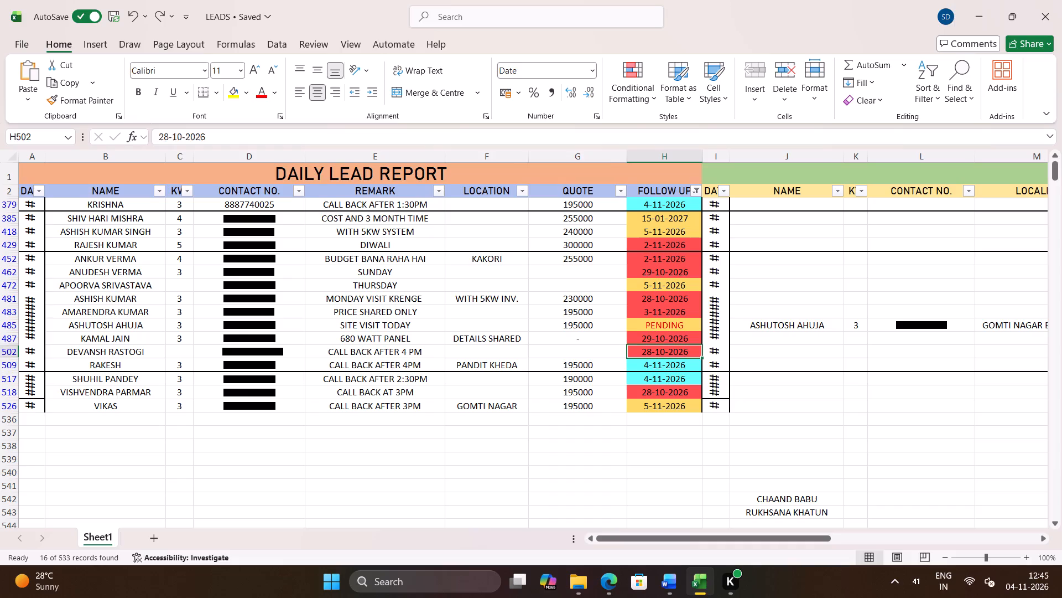
pyautogui.press('Left')
pyautogui.press('Left')
pyautogui.press('Left')
pyautogui.press('Left')
pyautogui.press('Left')
pyautogui.press('Left')
pyautogui.press('Right')
pyautogui.press('Right')
pyautogui.press('Right')
pyautogui.press('Right')
pyautogui.press('Right')
pyautogui.press('Right')
pyautogui.press('Right')
pyautogui.press('Right')
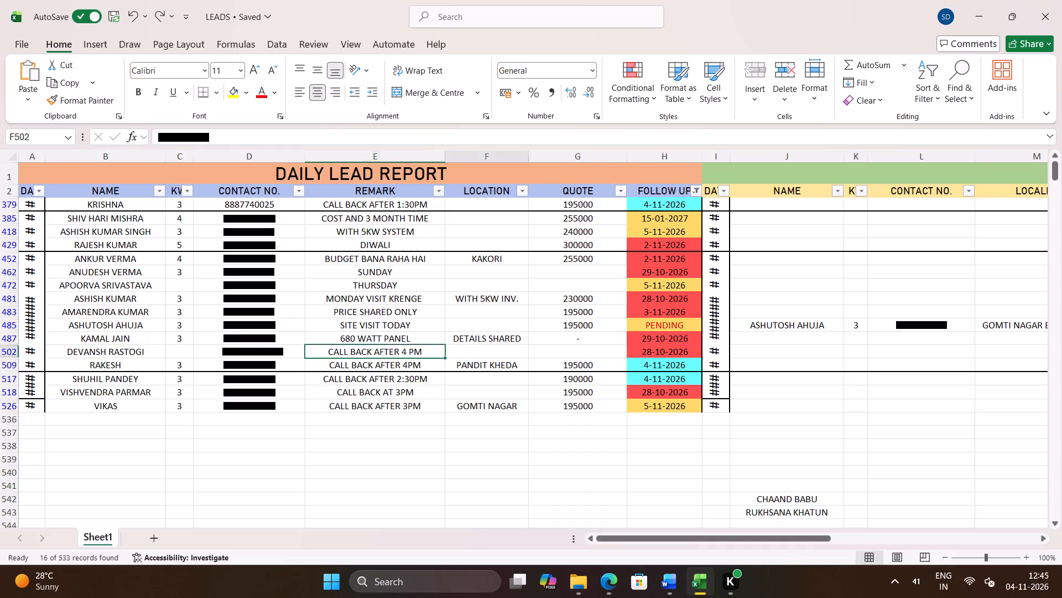
pyautogui.press('Left')
pyautogui.press('Left')
pyautogui.press('Left')
pyautogui.press('Left')
pyautogui.press('Left')
pyautogui.press('Left')
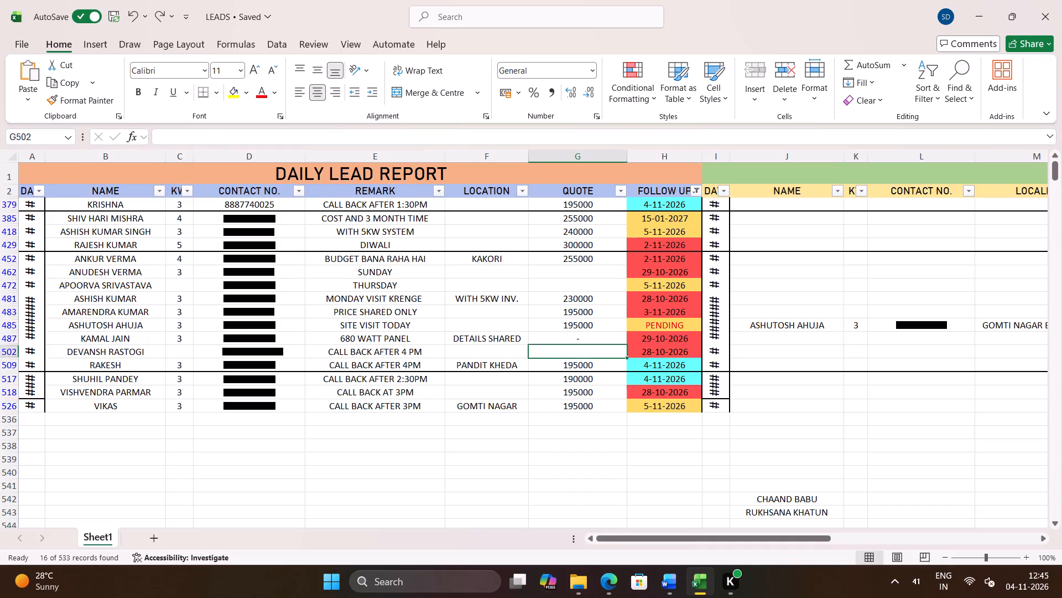
pyautogui.press('Left')
pyautogui.press('Left')
pyautogui.press('Right')
pyautogui.press('Right')
pyautogui.press('Right')
pyautogui.press('Right')
pyautogui.press('Right')
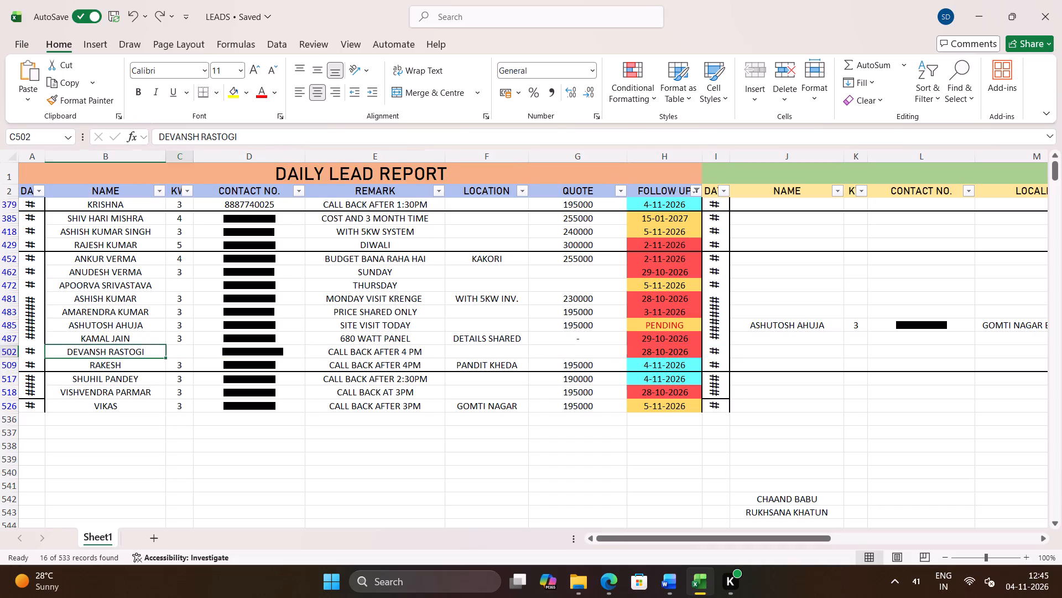
pyautogui.press('Right')
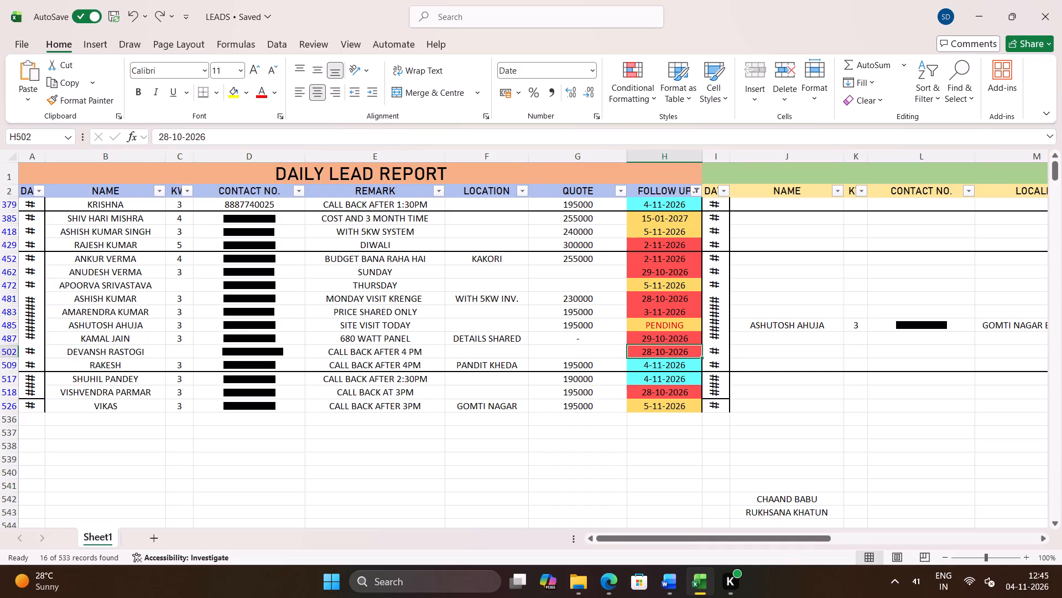
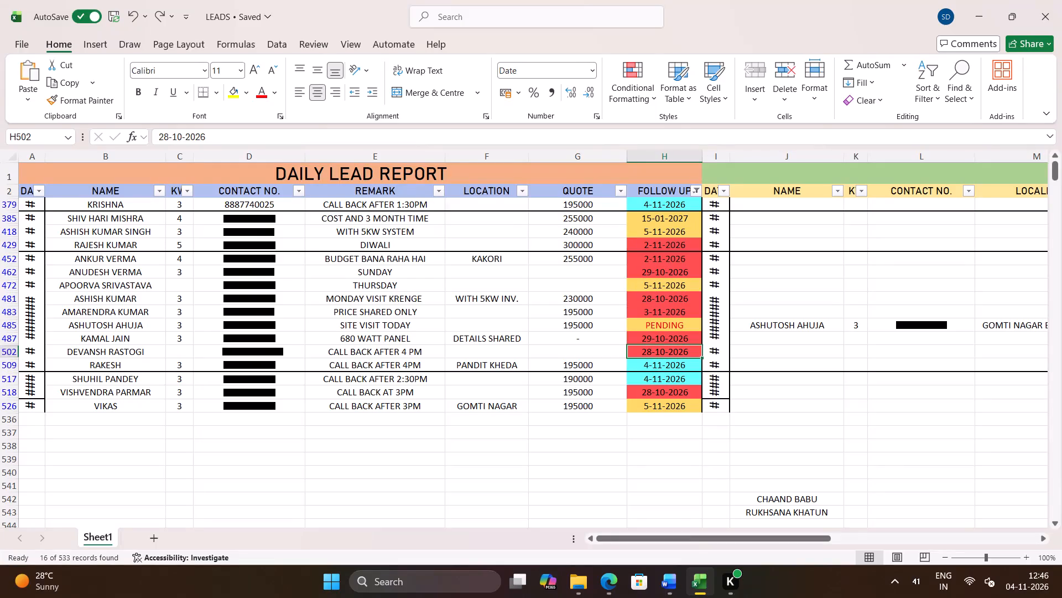
# Replace the REMARK in row 502 with "CUSTOMER WILL CALL AFTER 4PM".
pyautogui.click(505, 349)
pyautogui.click(417, 359)
pyautogui.click(407, 350)
pyautogui.write('CA')
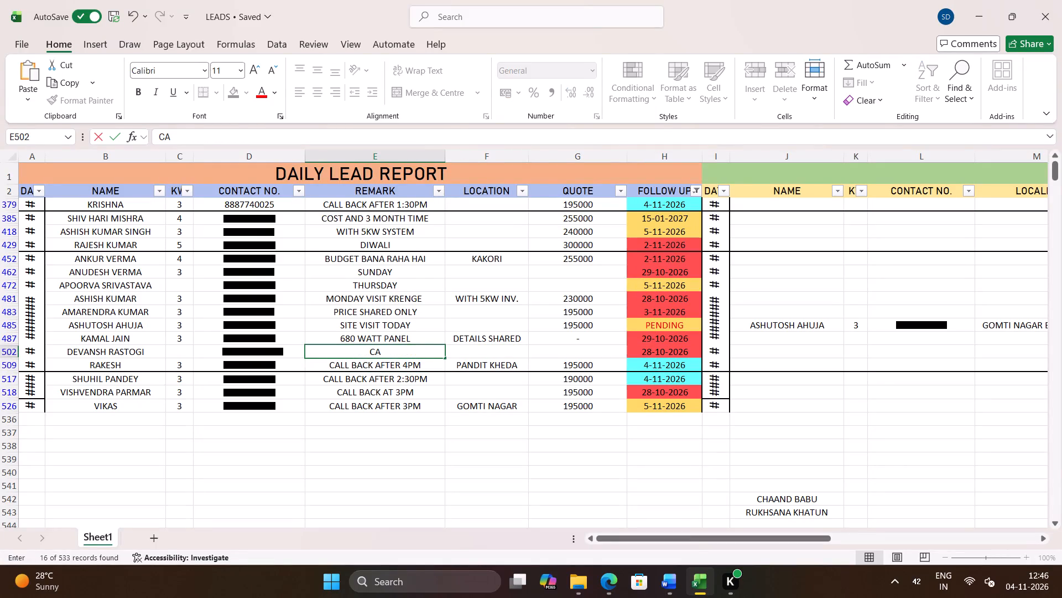
pyautogui.write('LL')
pyautogui.press('space')
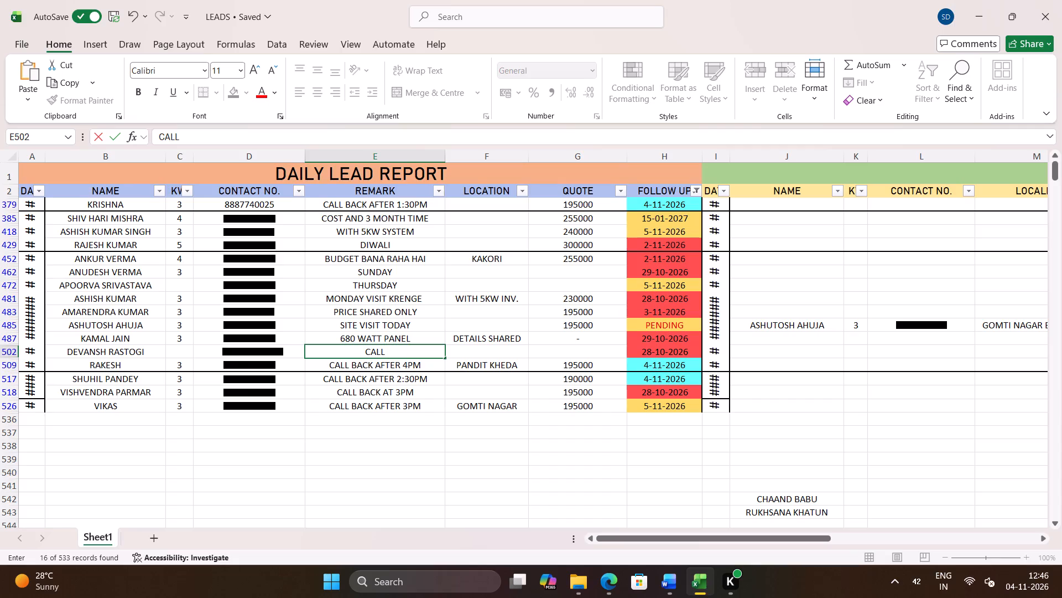
pyautogui.write('AFTER')
pyautogui.press('BackSpace')
pyautogui.press('BackSpace')
pyautogui.press('BackSpace')
pyautogui.press('BackSpace')
pyautogui.press('BackSpace')
pyautogui.write('AFTRE')
pyautogui.press('BackSpace')
pyautogui.press('BackSpace')
pyautogui.write('ER')
pyautogui.press('BackSpace')
pyautogui.press('BackSpace')
pyautogui.press('BackSpace')
pyautogui.press('BackSpace')
pyautogui.press('BackSpace')
pyautogui.press('BackSpace')
pyautogui.press('BackSpace')
pyautogui.press('BackSpace')
pyautogui.press('BackSpace')
pyautogui.press('BackSpace')
pyautogui.press('BackSpace')
pyautogui.press('BackSpace')
pyautogui.press('BackSpace')
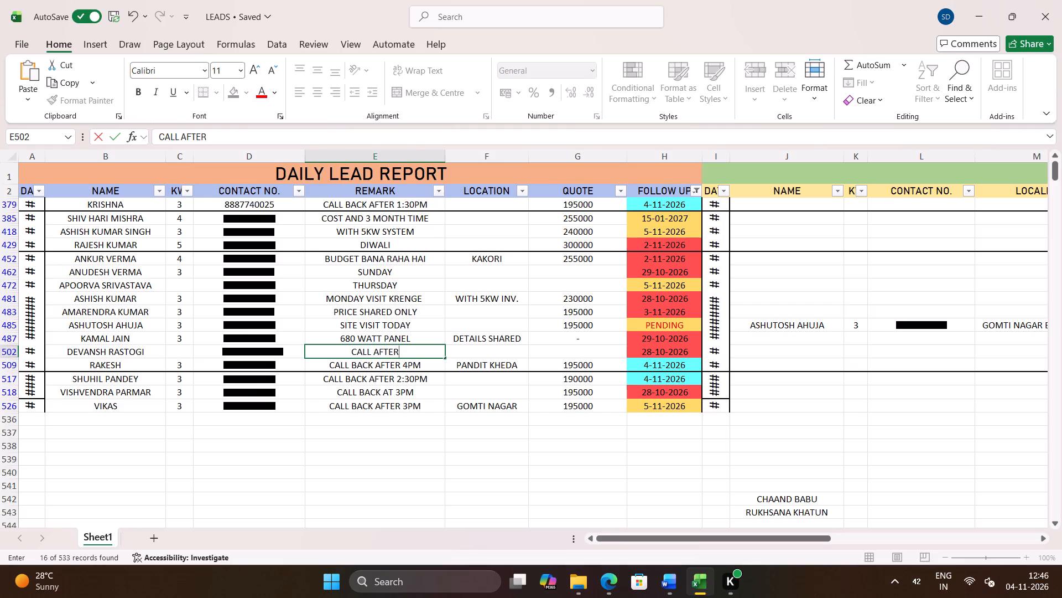
pyautogui.write('CAKLL')
pyautogui.press('BackSpace')
pyautogui.press('BackSpace')
pyautogui.press('BackSpace')
pyautogui.write('LL AT')
pyautogui.press('BackSpace')
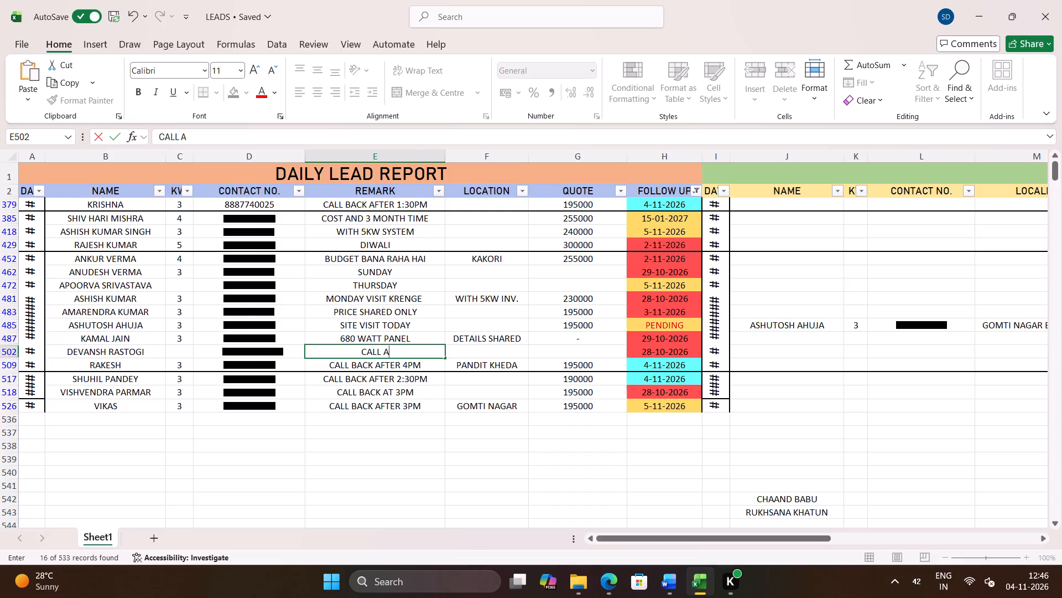
pyautogui.write('FTER')
pyautogui.press('BackSpace')
pyautogui.press('BackSpace')
pyautogui.press('BackSpace')
pyautogui.press('BackSpace')
pyautogui.press('BackSpace')
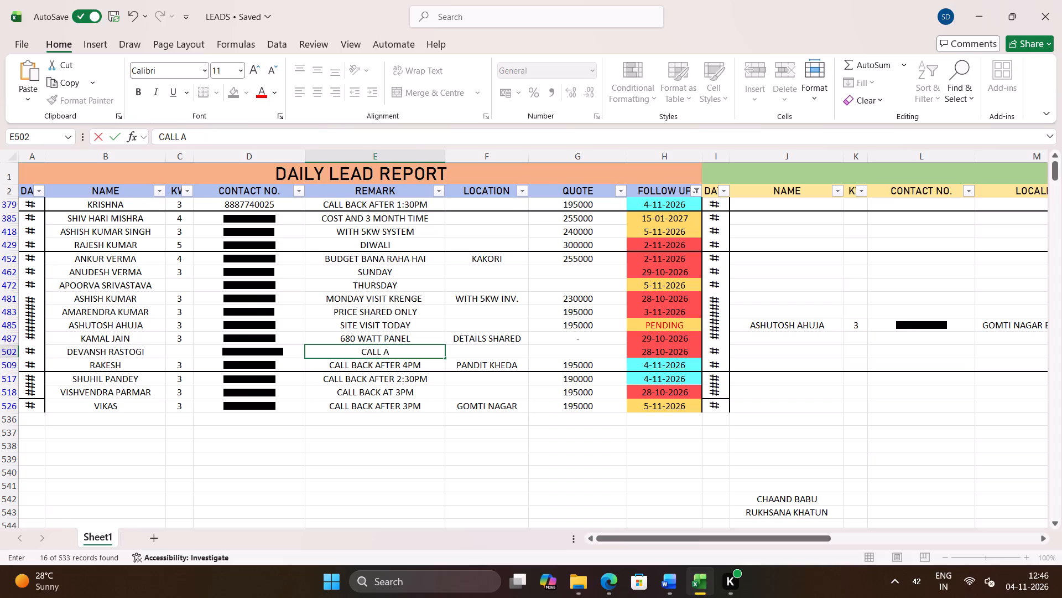
pyautogui.press('BackSpace')
pyautogui.press('BackSpace')
pyautogui.press('BackSpace')
pyautogui.press('BackSpace')
pyautogui.press('BackSpace')
pyautogui.press('BackSpace')
pyautogui.write('CALL C')
pyautogui.press('BackSpace')
pyautogui.write('AFTER')
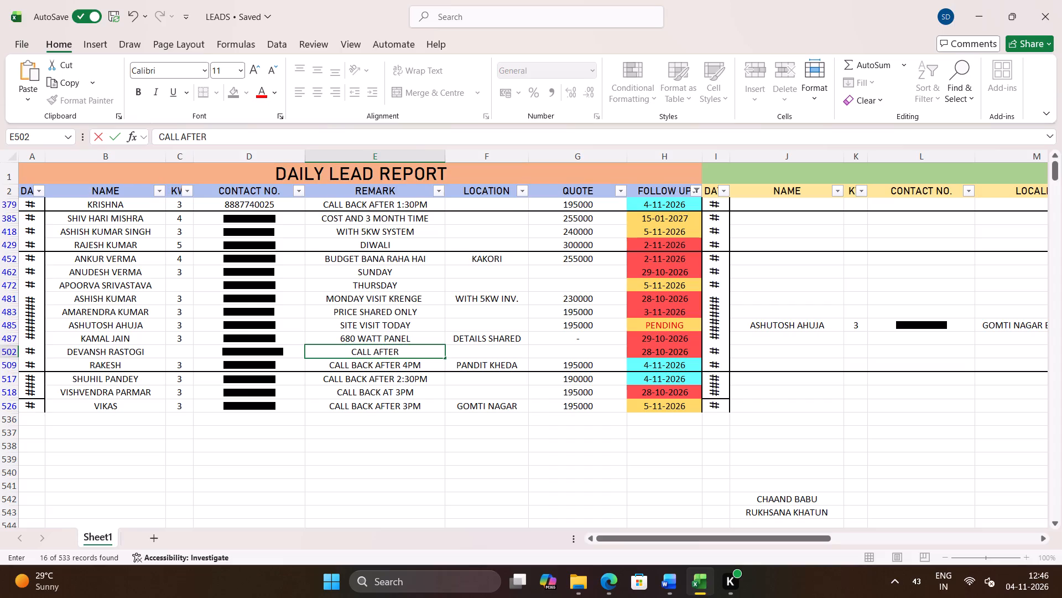
pyautogui.press('space')
pyautogui.press('BackSpace')
pyautogui.press('BackSpace')
pyautogui.press('BackSpace')
pyautogui.press('BackSpace')
pyautogui.press('BackSpace')
pyautogui.press('BackSpace')
pyautogui.press('BackSpace')
pyautogui.press('BackSpace')
pyautogui.press('BackSpace')
pyautogui.press('BackSpace')
pyautogui.press('BackSpace')
pyautogui.press('BackSpace')
pyautogui.press('BackSpace')
pyautogui.press('BackSpace')
pyautogui.press('BackSpace')
pyautogui.press('BackSpace')
pyautogui.write('CUSTOMER WILL CONTA')
pyautogui.press('BackSpace')
pyautogui.press('BackSpace')
pyautogui.press('BackSpace')
pyautogui.press('BackSpace')
pyautogui.write('ALL AFTER 4PM')
pyautogui.press('Tab')
# Set the FOLLOW UP date of the lead in row 502 to 4 NOV.
pyautogui.press('Tab')
pyautogui.press('Tab')
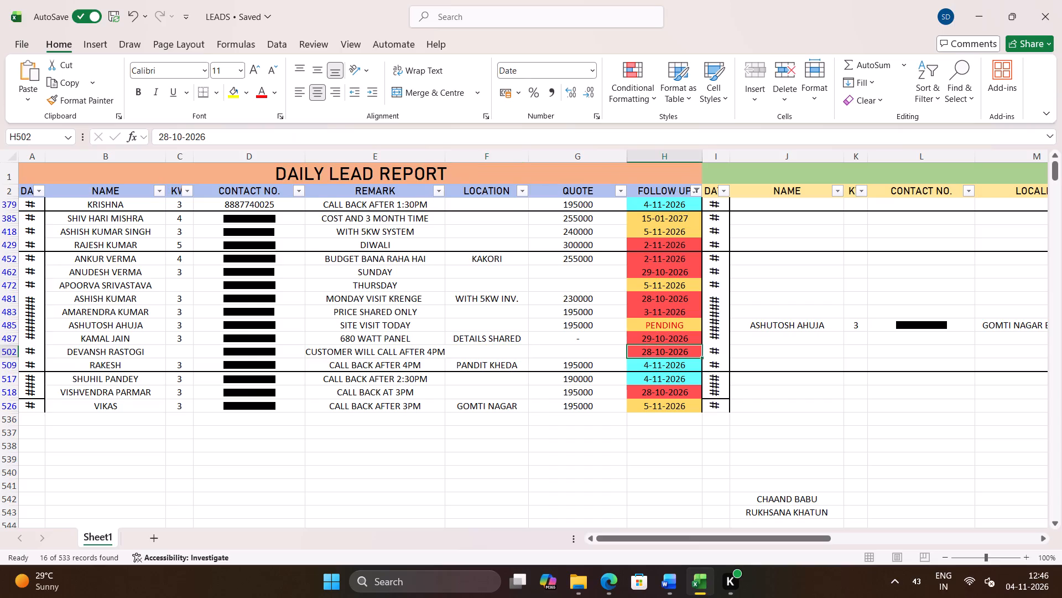
pyautogui.write('4 NOV')
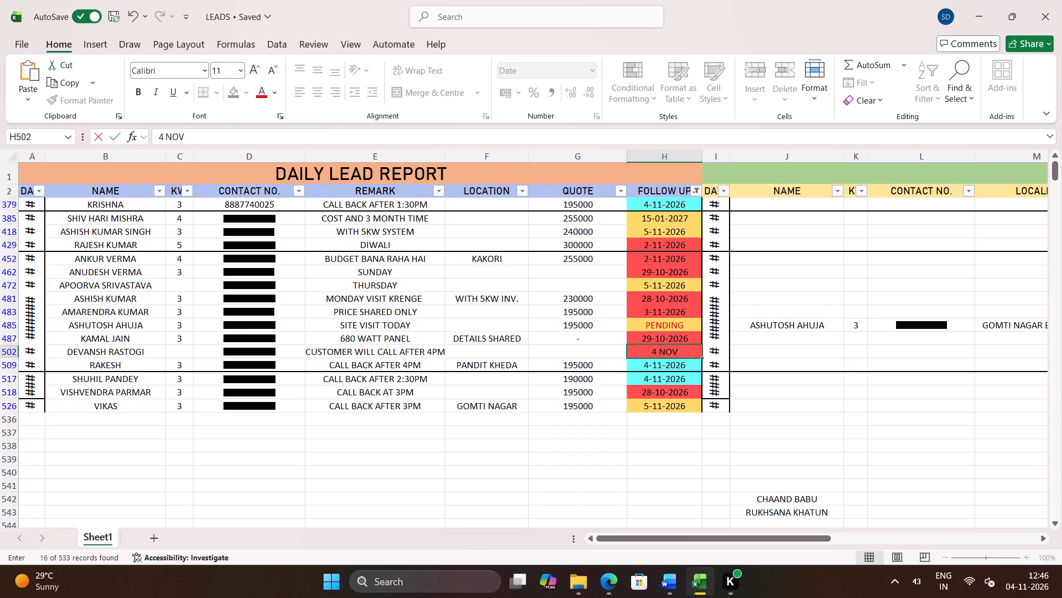
pyautogui.press('Return')
# Examine the lead record in row 487 field by field, from NAME and KW through CONTACT NO. and REMARK to FOLLOW UP.
pyautogui.press('Up')
pyautogui.press('Up')
pyautogui.press('Left')
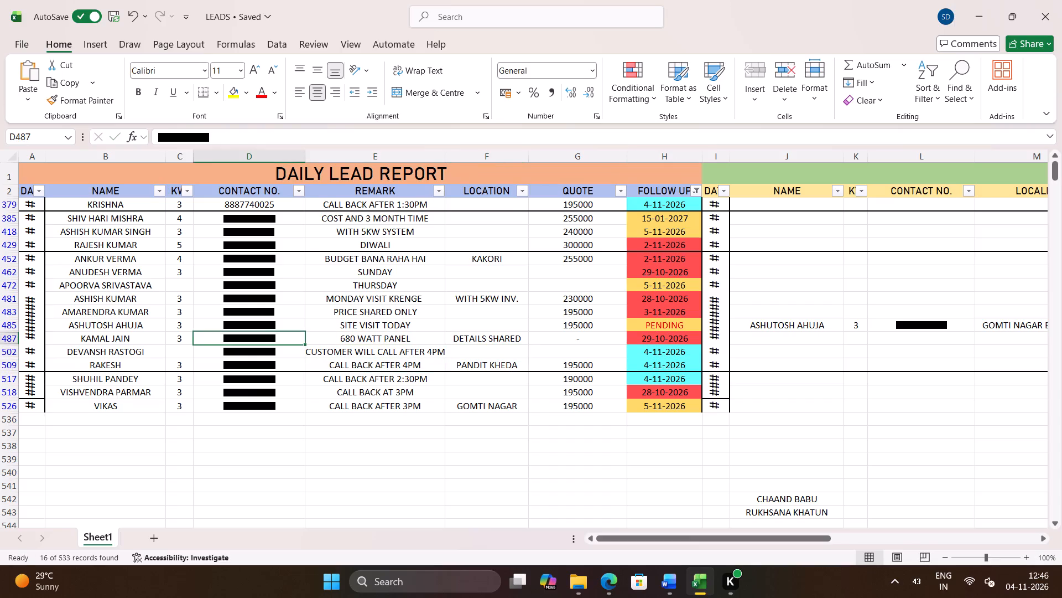
pyautogui.press('Left')
pyautogui.press('Left')
pyautogui.press('Right')
pyautogui.press('Right')
pyautogui.press('Right')
pyautogui.press('Right')
pyautogui.press('Right')
pyautogui.press('Right')
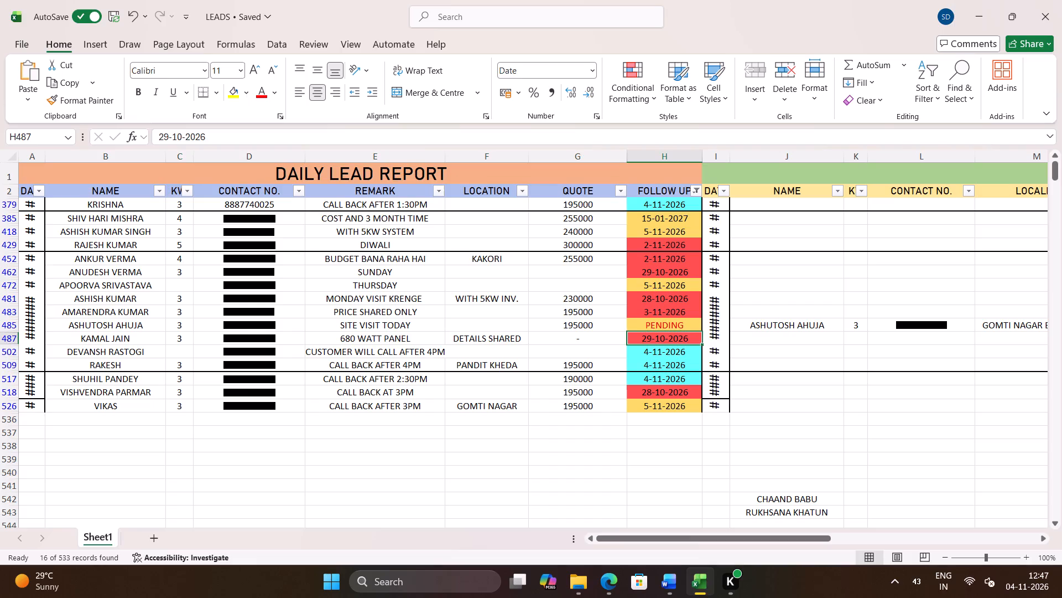
pyautogui.press('Left')
pyautogui.press('Left')
pyautogui.press('Left')
pyautogui.press('Left')
pyautogui.press('Left')
pyautogui.press('Left')
pyautogui.press('Left')
pyautogui.press('Down')
pyautogui.press('Right')
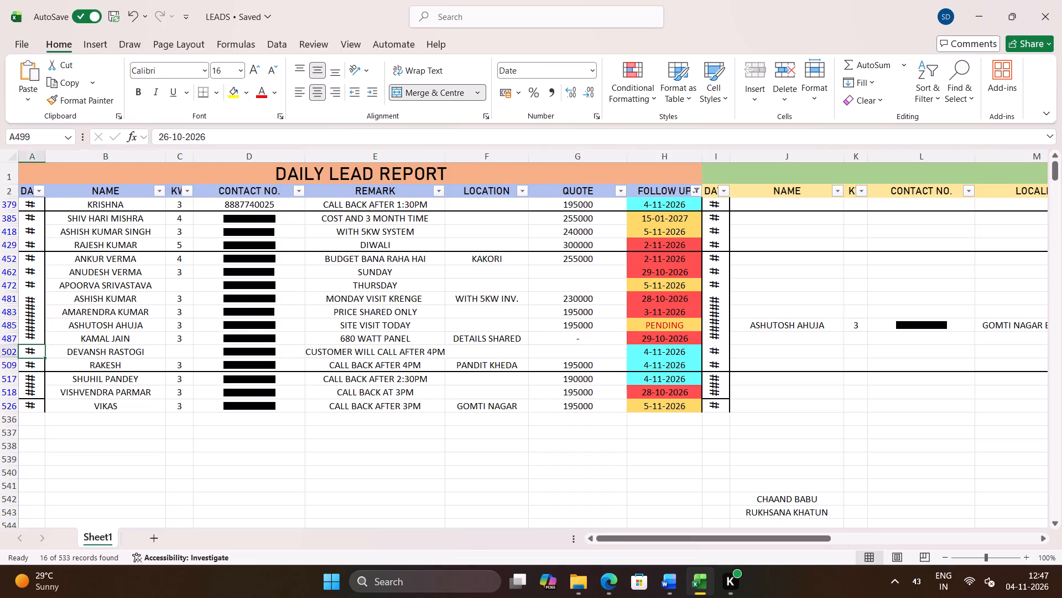
pyautogui.press('Right')
pyautogui.press('Right')
pyautogui.press('Right')
pyautogui.press('Right')
pyautogui.press('Right')
pyautogui.press('Right')
pyautogui.press('Up')
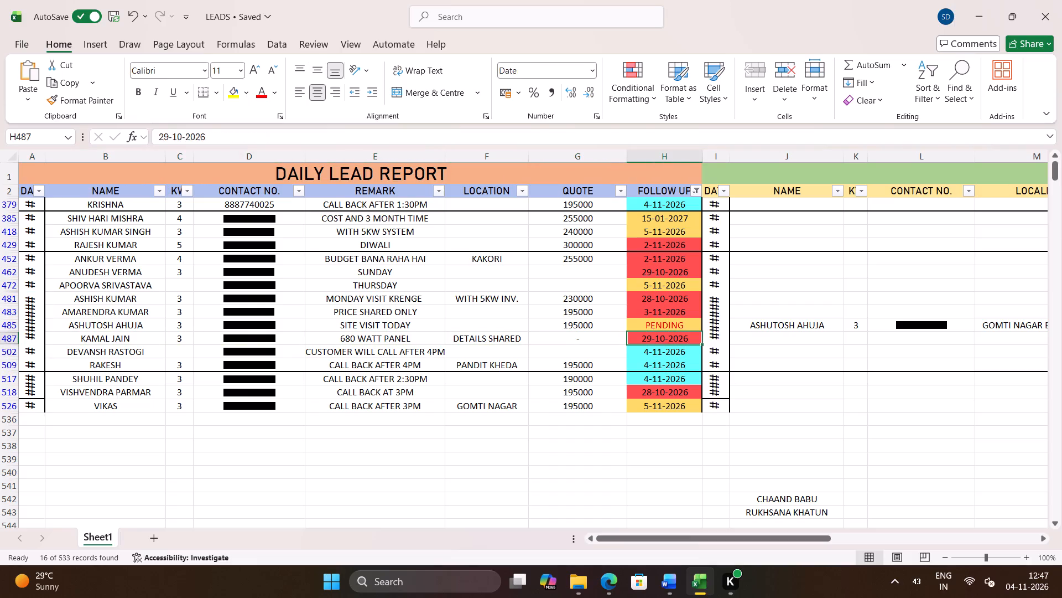
pyautogui.press('Left')
pyautogui.press('Left')
pyautogui.press('Left')
pyautogui.press('Left')
pyautogui.press('Left')
pyautogui.press('Left')
pyautogui.press('Left')
pyautogui.press('Right')
pyautogui.press('Right')
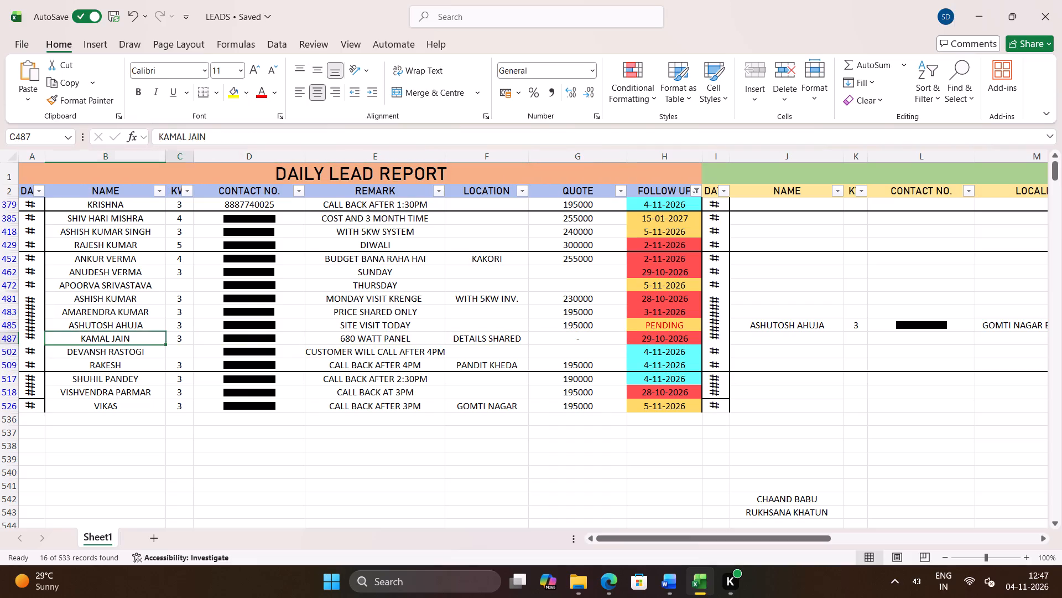
pyautogui.press('Right')
pyautogui.press('Right')
pyautogui.press('Right')
pyautogui.press('Right')
pyautogui.press('Right')
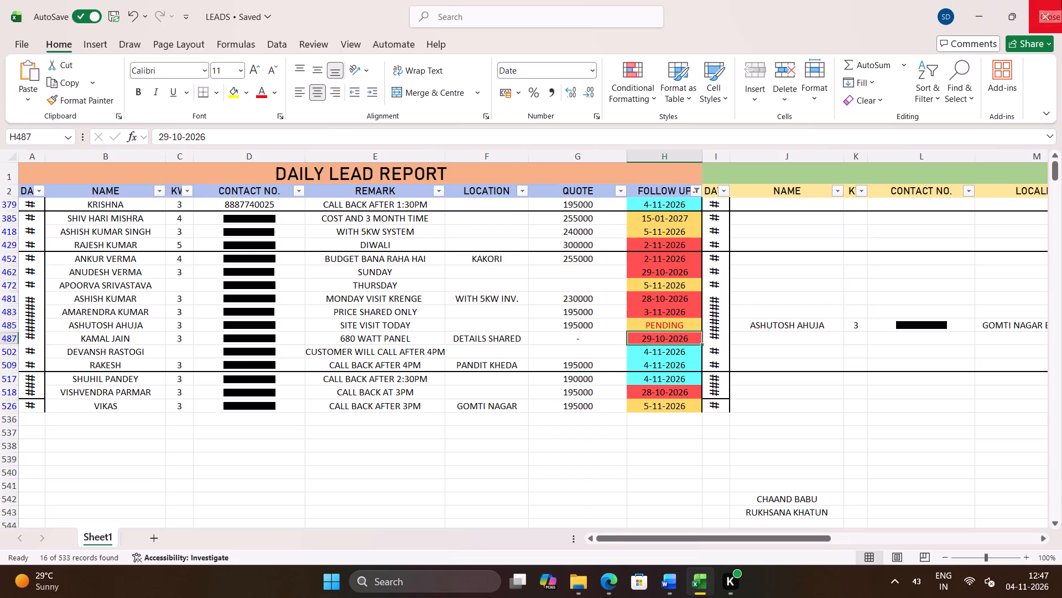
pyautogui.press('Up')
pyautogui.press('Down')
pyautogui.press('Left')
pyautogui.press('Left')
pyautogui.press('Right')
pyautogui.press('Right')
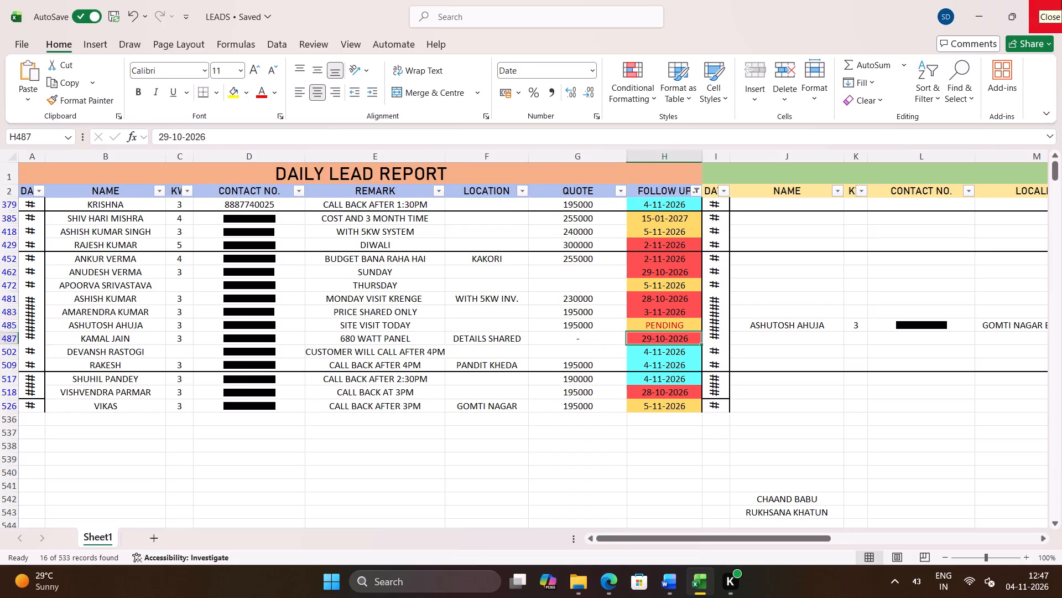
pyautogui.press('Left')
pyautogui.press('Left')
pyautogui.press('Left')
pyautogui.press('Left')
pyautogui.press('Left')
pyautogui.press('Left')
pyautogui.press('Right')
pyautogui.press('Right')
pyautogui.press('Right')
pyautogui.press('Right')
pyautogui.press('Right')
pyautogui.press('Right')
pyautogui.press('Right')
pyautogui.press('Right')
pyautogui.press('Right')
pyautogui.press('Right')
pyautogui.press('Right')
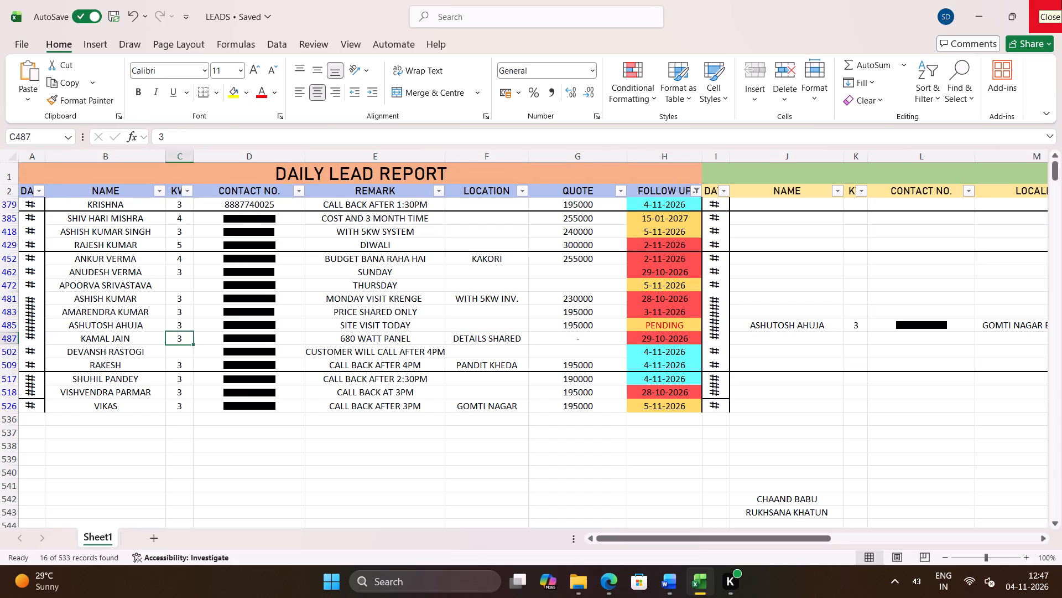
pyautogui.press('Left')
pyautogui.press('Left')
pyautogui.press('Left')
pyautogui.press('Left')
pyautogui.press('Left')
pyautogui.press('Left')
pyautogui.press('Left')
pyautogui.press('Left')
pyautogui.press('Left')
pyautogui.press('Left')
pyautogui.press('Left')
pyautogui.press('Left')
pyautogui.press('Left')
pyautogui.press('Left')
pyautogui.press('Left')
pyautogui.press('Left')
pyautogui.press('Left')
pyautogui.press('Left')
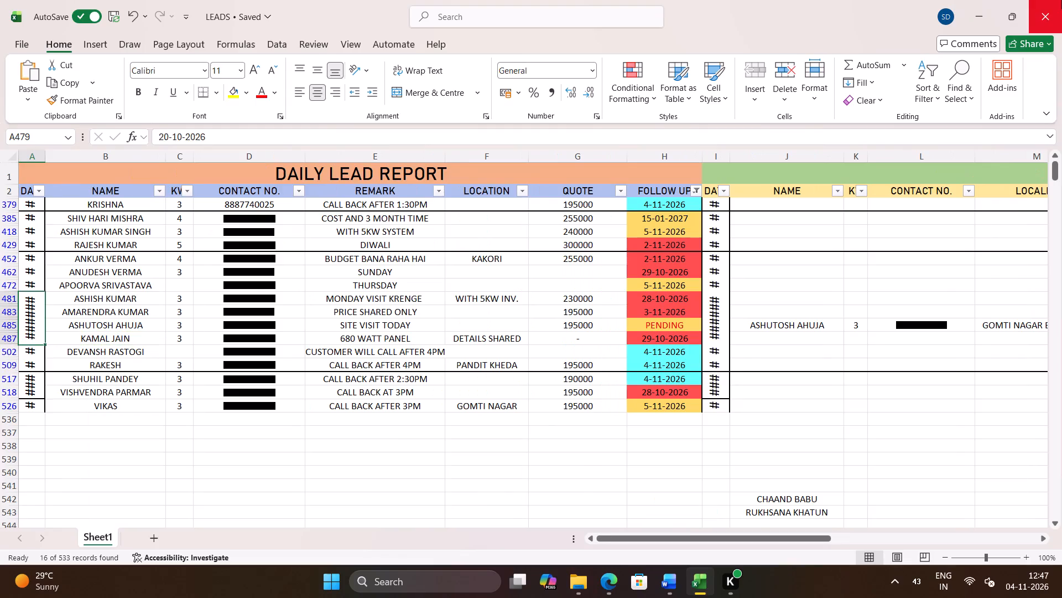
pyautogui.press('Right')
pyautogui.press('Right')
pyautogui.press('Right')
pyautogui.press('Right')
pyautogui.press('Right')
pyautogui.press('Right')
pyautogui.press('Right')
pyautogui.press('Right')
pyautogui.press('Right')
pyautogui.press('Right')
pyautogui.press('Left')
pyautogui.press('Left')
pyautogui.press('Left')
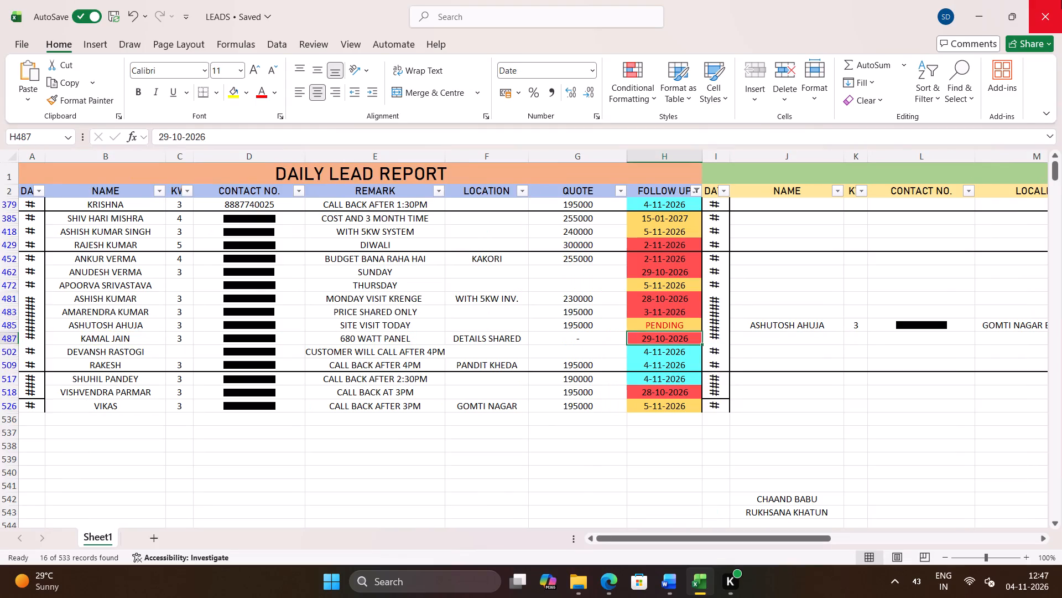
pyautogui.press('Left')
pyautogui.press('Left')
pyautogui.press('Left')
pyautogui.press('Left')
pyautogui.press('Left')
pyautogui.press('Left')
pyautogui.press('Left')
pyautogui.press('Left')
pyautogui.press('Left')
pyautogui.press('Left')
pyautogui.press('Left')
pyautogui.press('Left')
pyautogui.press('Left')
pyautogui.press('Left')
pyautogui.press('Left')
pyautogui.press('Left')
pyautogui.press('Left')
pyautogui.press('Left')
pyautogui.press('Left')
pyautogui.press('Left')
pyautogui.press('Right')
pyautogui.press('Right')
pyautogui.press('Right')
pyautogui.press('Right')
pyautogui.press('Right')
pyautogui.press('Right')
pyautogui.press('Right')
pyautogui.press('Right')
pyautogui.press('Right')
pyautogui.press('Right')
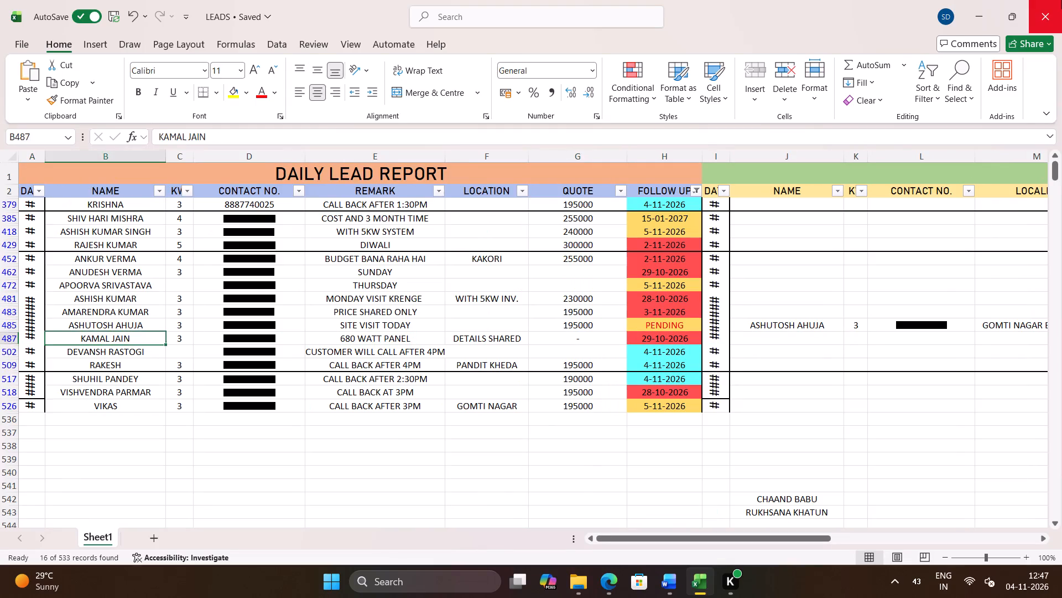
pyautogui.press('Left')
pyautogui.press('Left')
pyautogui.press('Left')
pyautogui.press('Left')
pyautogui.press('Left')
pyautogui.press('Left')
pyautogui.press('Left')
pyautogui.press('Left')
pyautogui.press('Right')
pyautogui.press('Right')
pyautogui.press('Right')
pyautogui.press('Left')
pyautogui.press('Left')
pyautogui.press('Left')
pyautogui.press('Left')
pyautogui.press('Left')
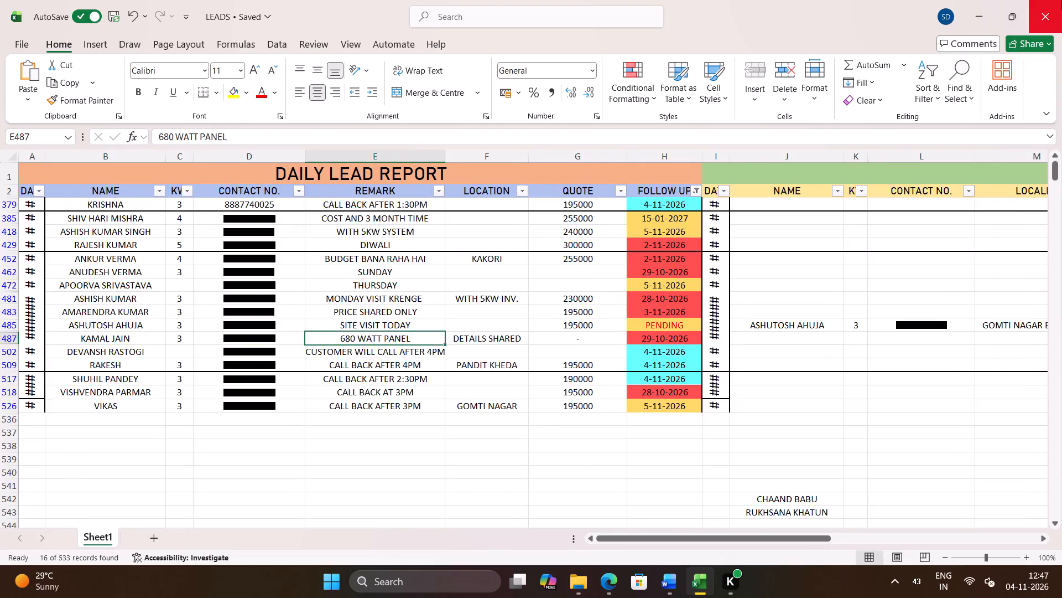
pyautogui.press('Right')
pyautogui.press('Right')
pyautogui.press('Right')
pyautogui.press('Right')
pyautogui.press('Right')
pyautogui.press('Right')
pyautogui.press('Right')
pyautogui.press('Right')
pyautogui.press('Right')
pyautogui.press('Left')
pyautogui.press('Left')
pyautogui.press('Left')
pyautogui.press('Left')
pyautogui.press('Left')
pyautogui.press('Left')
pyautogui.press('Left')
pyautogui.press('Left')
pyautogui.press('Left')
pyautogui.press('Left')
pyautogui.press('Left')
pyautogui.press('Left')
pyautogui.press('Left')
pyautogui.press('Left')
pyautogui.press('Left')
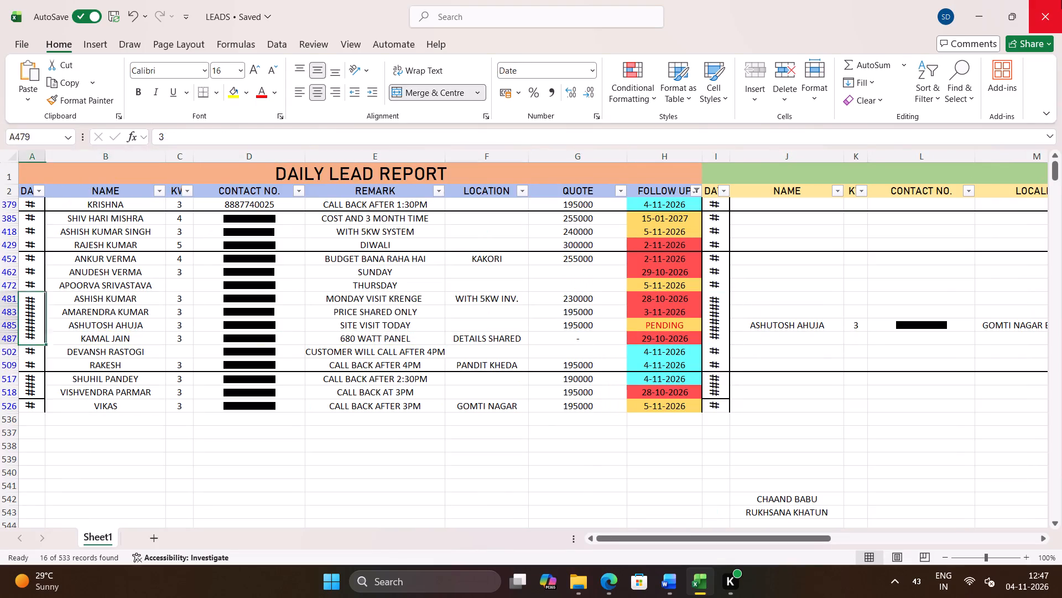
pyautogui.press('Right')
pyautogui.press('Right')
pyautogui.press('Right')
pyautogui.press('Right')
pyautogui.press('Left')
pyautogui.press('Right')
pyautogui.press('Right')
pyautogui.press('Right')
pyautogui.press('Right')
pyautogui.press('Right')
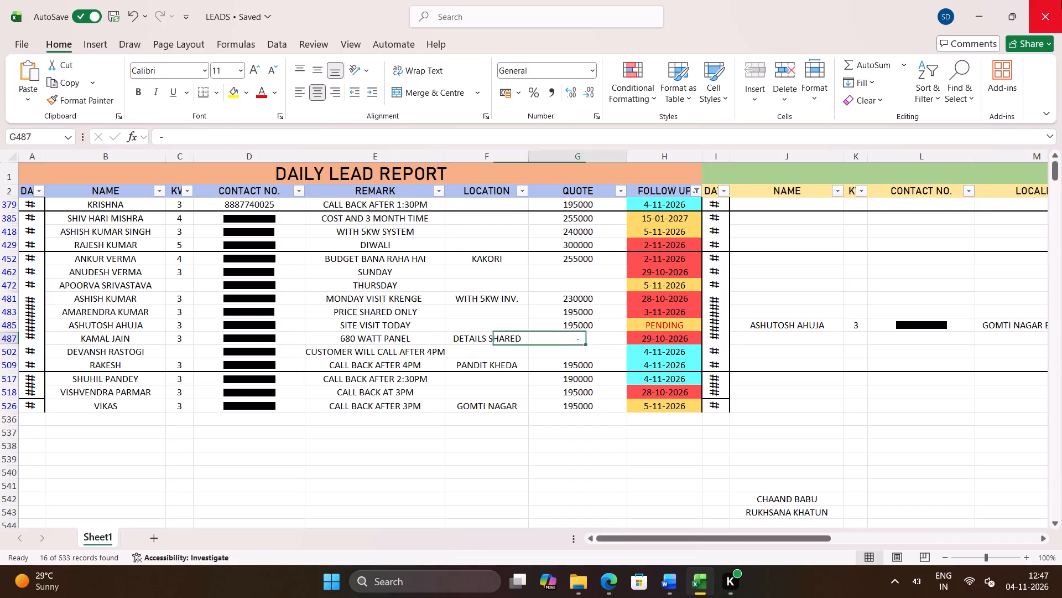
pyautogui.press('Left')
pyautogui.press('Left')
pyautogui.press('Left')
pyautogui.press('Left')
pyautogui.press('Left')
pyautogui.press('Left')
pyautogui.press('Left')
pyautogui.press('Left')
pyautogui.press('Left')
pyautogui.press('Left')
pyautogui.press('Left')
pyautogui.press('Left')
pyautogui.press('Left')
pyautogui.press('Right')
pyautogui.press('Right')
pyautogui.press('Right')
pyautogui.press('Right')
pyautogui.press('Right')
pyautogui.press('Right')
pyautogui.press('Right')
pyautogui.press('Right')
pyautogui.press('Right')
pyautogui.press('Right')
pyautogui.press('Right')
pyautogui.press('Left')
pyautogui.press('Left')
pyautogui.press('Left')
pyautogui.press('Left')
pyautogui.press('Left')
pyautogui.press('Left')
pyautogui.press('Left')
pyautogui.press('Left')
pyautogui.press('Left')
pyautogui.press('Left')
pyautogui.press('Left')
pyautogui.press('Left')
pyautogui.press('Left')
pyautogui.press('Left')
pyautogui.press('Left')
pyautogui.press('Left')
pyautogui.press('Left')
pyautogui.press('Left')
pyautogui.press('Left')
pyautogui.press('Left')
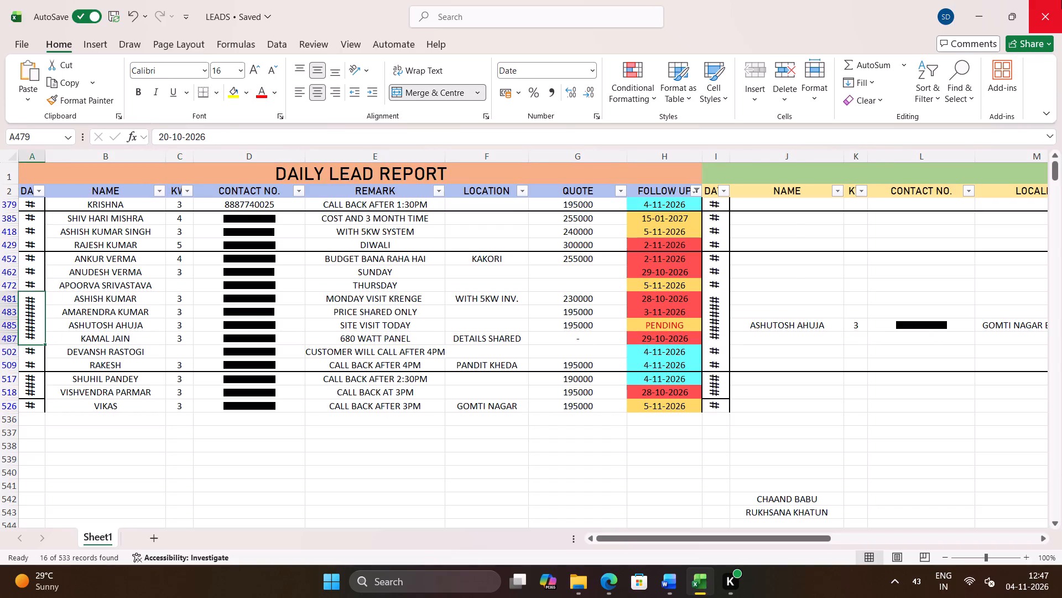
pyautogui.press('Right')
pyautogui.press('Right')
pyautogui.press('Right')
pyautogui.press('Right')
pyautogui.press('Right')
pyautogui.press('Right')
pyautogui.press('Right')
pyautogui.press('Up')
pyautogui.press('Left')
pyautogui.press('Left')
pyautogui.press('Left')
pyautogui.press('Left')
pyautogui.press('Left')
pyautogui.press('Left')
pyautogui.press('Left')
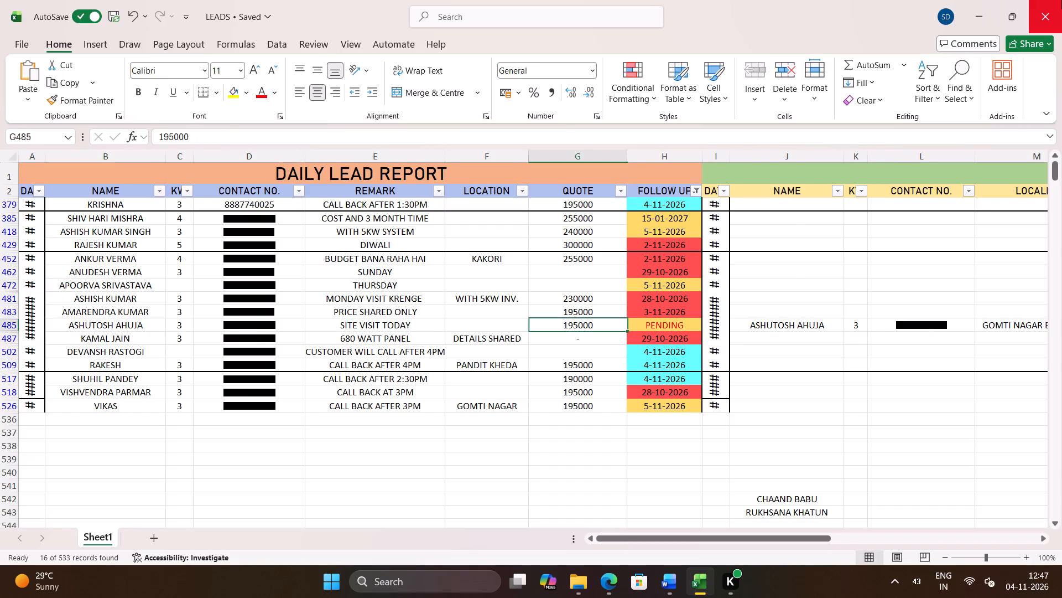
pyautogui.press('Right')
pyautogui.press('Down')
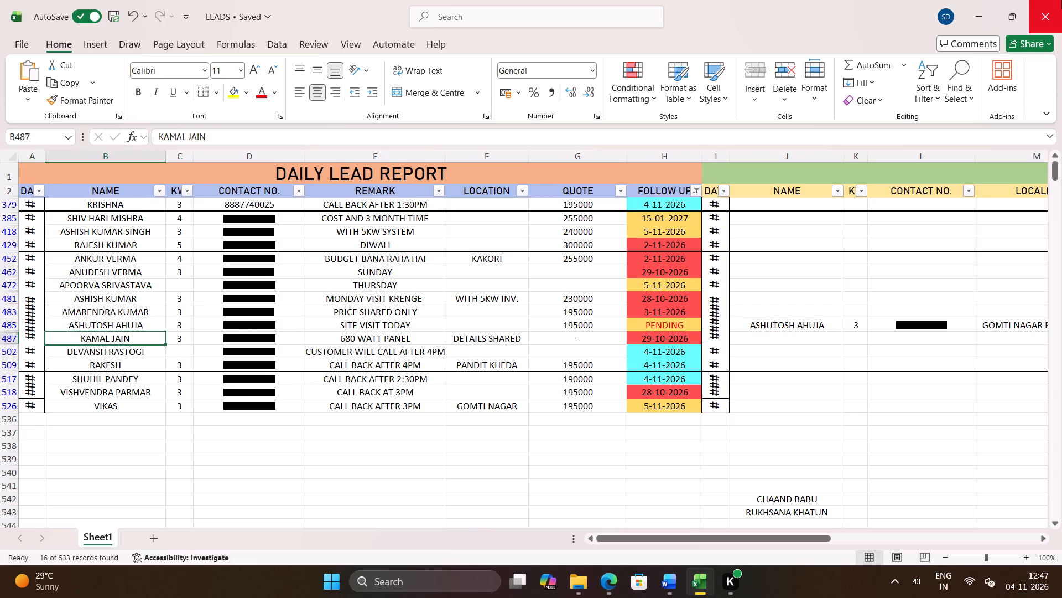
# Examine row 487 across the lead fields and the VISIT APPLIED section through DEAL STATUS, and back toward the lead's own details.
pyautogui.press('Right')
pyautogui.press('Right')
pyautogui.press('Right')
pyautogui.press('Right')
pyautogui.press('Right')
pyautogui.press('Right')
pyautogui.press('Right')
pyautogui.press('Right')
pyautogui.press('Right')
pyautogui.press('Right')
pyautogui.press('Right')
pyautogui.press('Right')
pyautogui.press('Right')
pyautogui.press('Right')
pyautogui.press('Right')
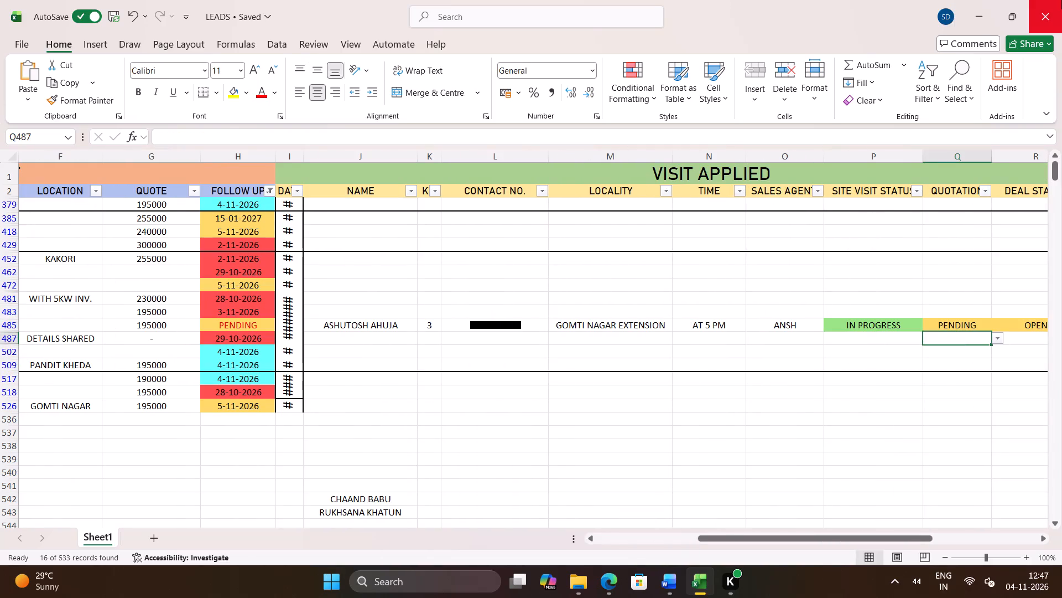
pyautogui.press('Right')
pyautogui.press('Left')
pyautogui.press('Left')
pyautogui.press('Left')
pyautogui.press('Left')
pyautogui.press('Left')
pyautogui.press('Left')
pyautogui.press('Left')
pyautogui.press('Left')
pyautogui.press('Left')
pyautogui.press('Left')
pyautogui.press('Left')
pyautogui.press('Left')
pyautogui.press('Left')
pyautogui.press('Left')
pyautogui.press('Left')
pyautogui.press('Left')
pyautogui.press('Left')
pyautogui.press('Left')
pyautogui.press('Left')
pyautogui.press('Left')
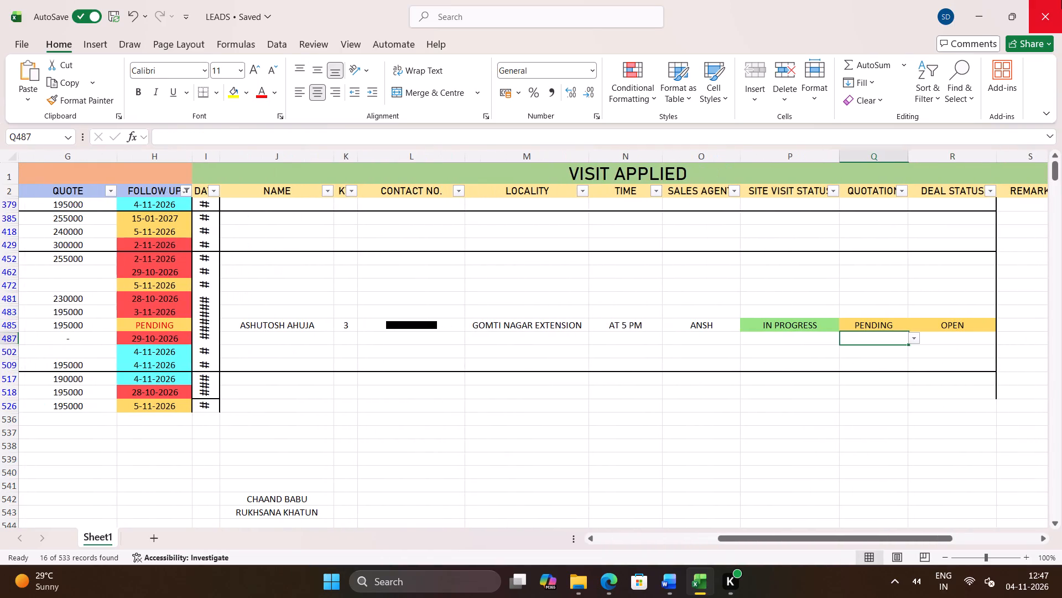
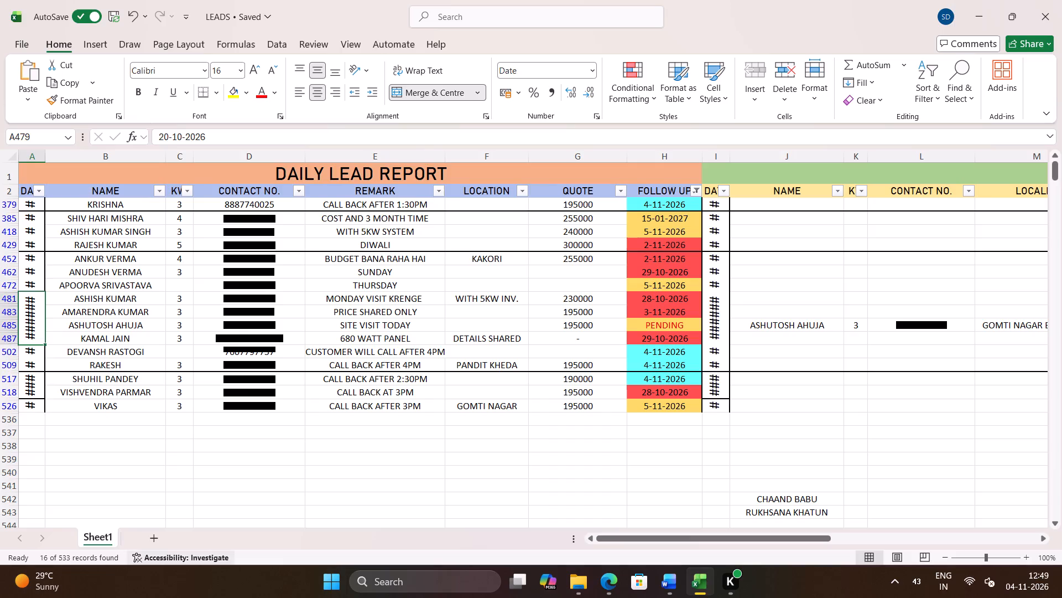
# Open the sharing options for the LEADS workbook.
pyautogui.click(1041, 43)
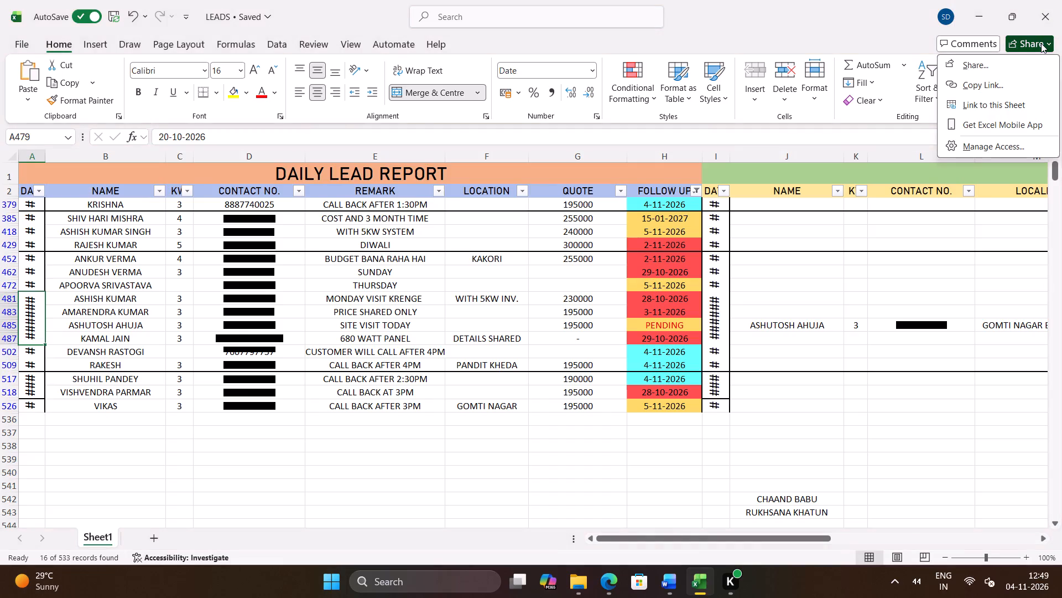
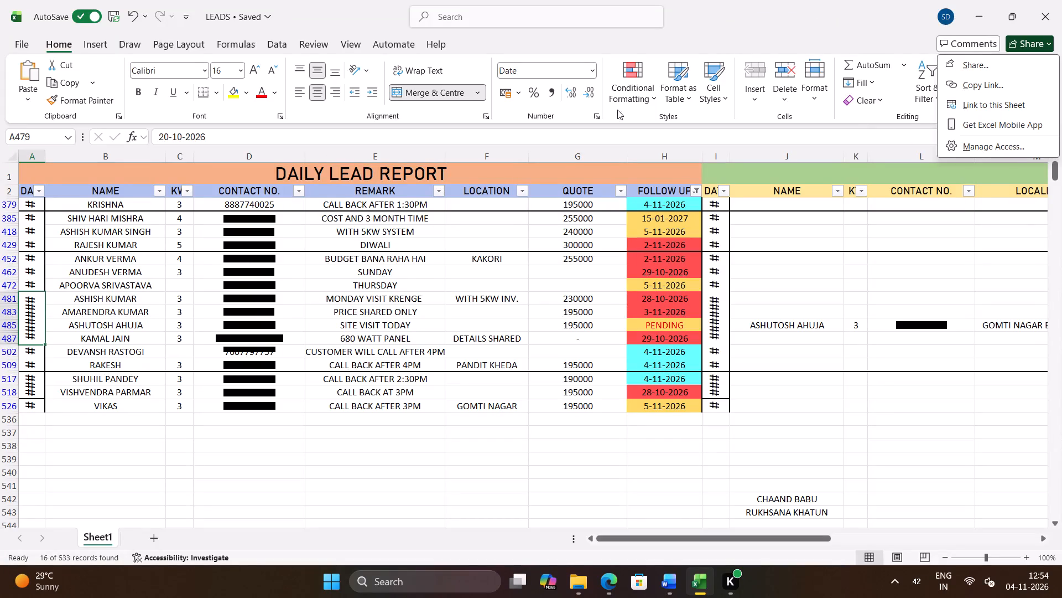
# Examine the filtered open leads in rows 485 to 518, checking each lead's remark, location, quote and follow-up date.
pyautogui.click(668, 354)
pyautogui.moveTo(669, 353); pyautogui.dragTo(168, 356)
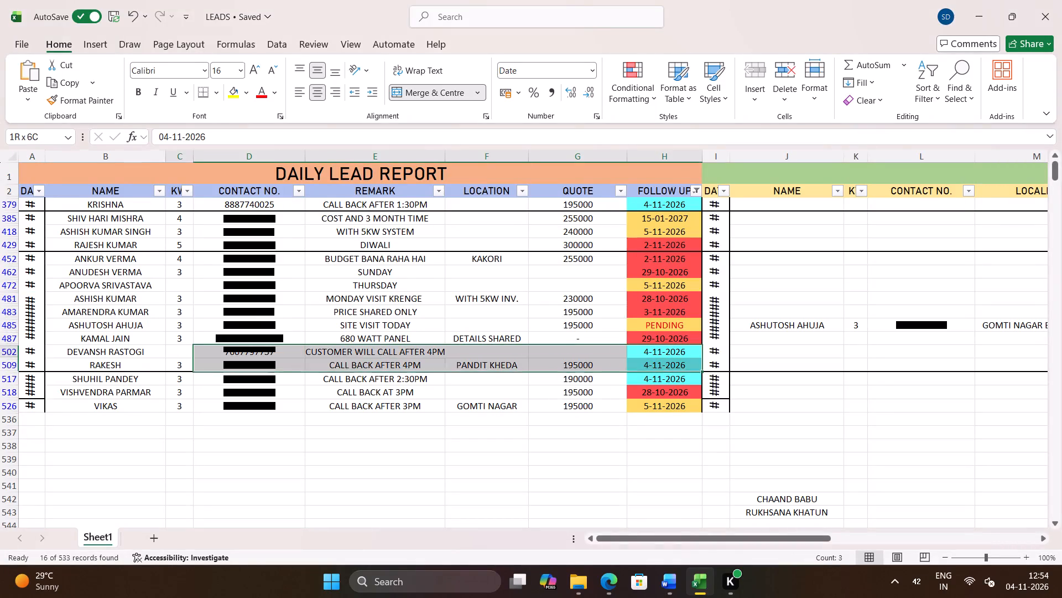
pyautogui.moveTo(168, 356); pyautogui.dragTo(102, 355)
pyautogui.moveTo(659, 379); pyautogui.dragTo(0, 372)
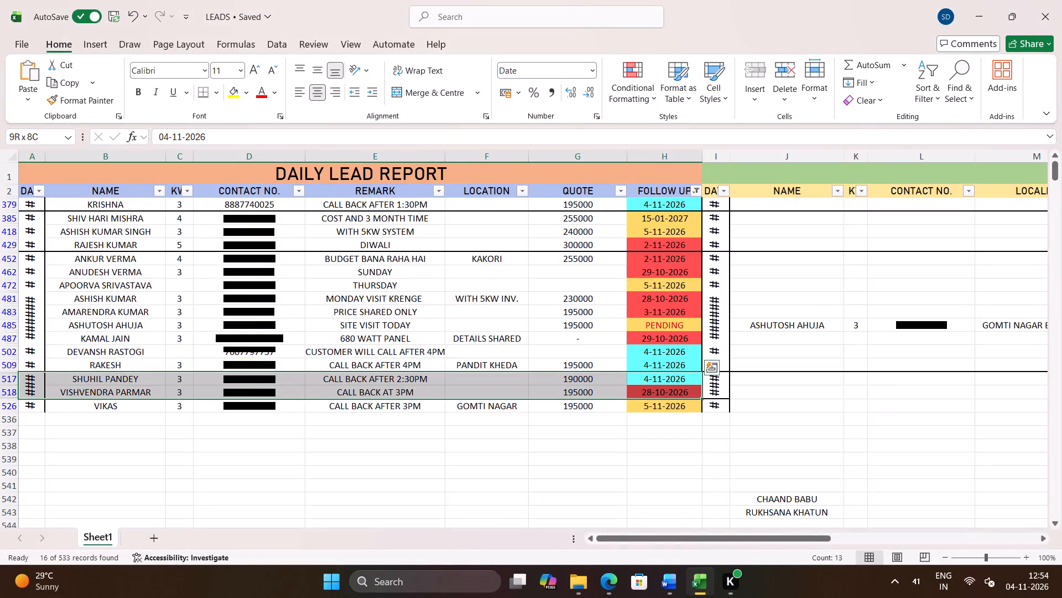
pyautogui.moveTo(0, 372); pyautogui.dragTo(128, 371)
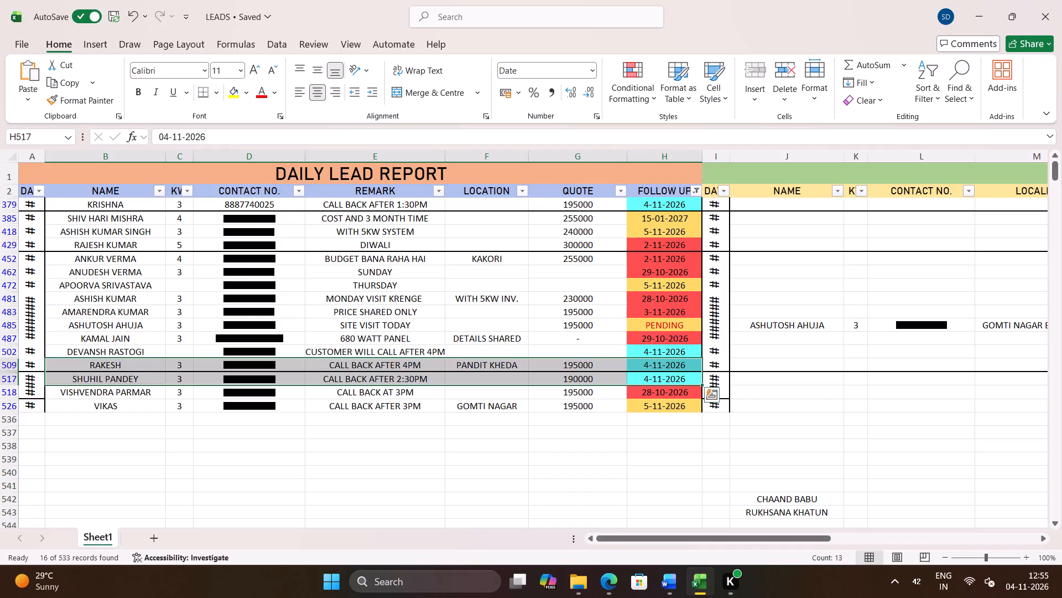
pyautogui.moveTo(649, 340); pyautogui.dragTo(129, 344)
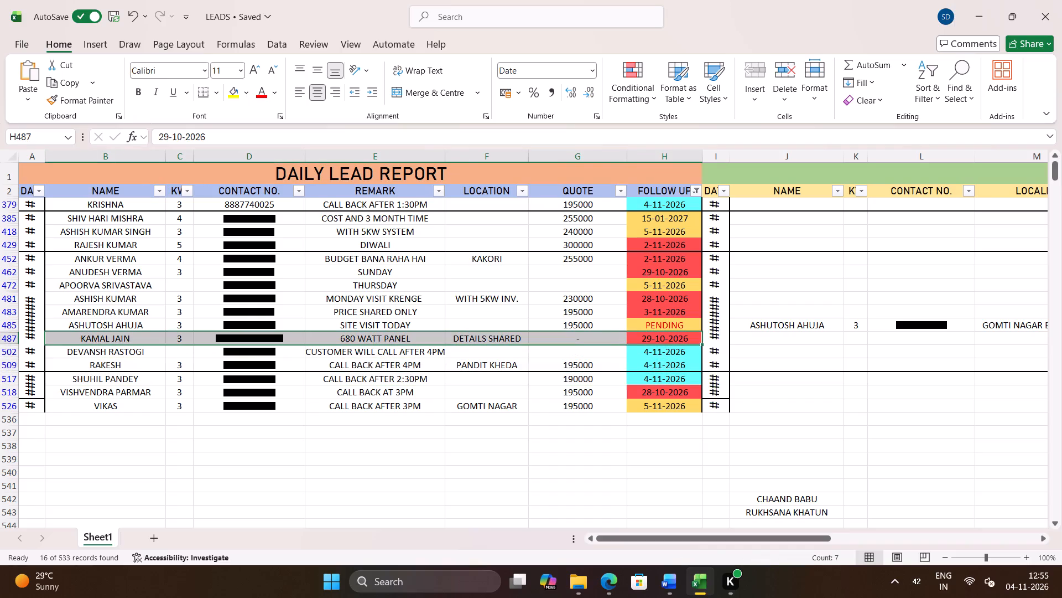
pyautogui.moveTo(119, 337); pyautogui.dragTo(655, 342)
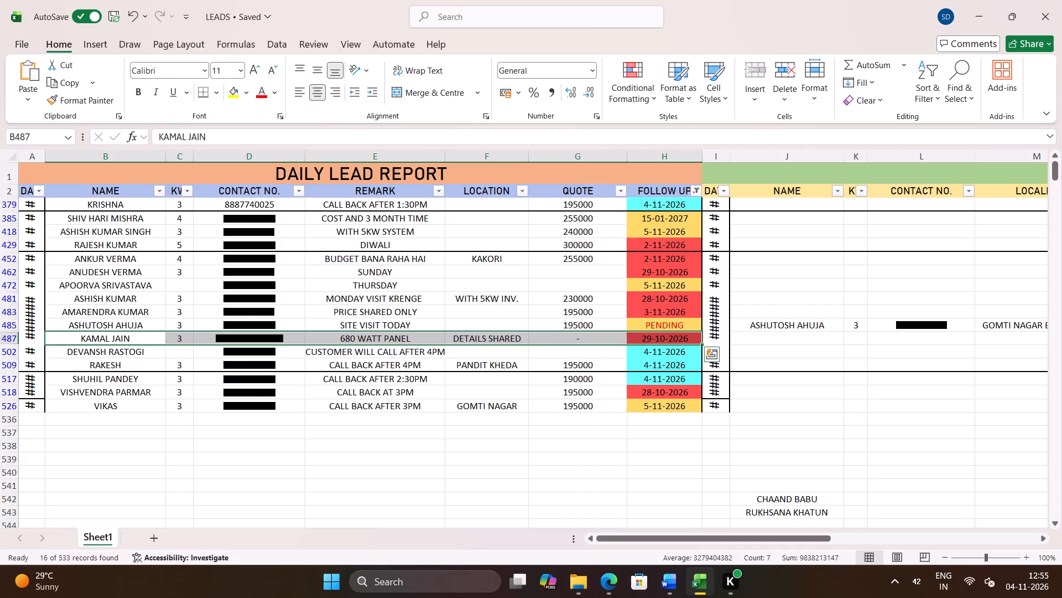
pyautogui.moveTo(666, 322); pyautogui.dragTo(81, 323)
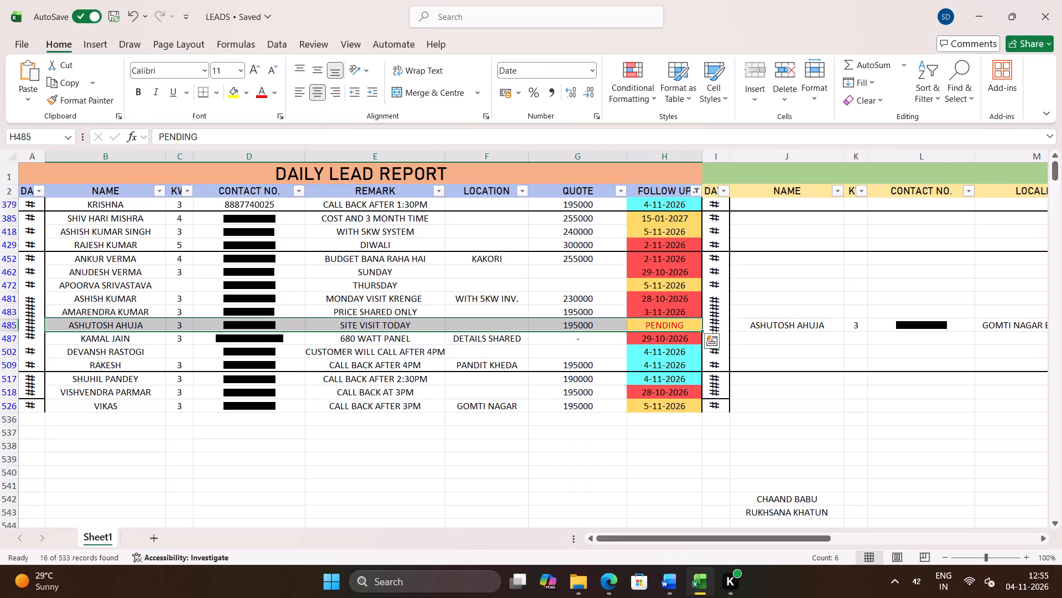
pyautogui.moveTo(72, 324); pyautogui.dragTo(400, 325)
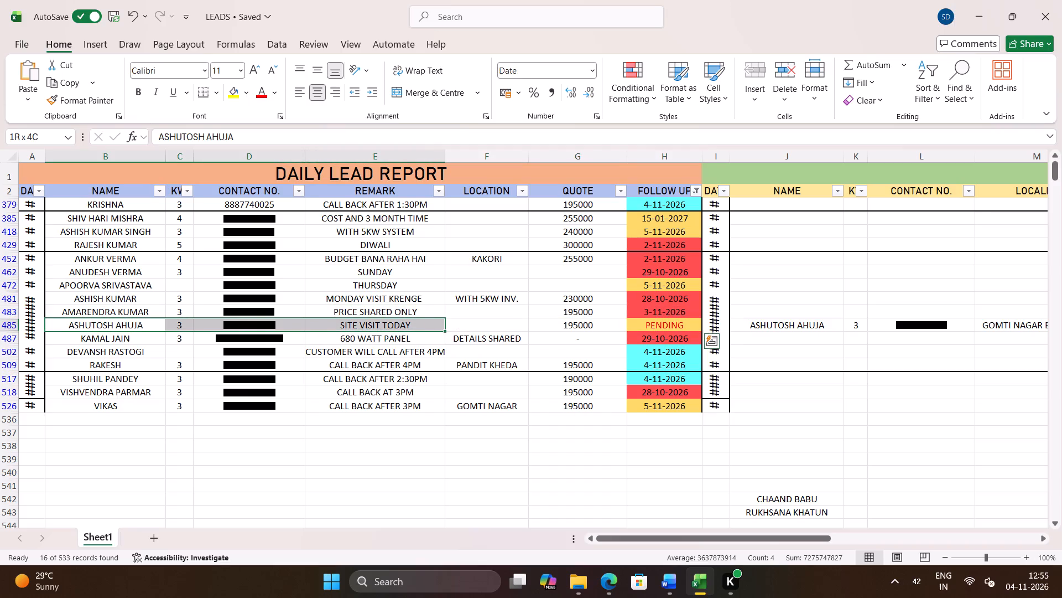
pyautogui.moveTo(400, 325); pyautogui.dragTo(700, 329)
pyautogui.click(688, 327)
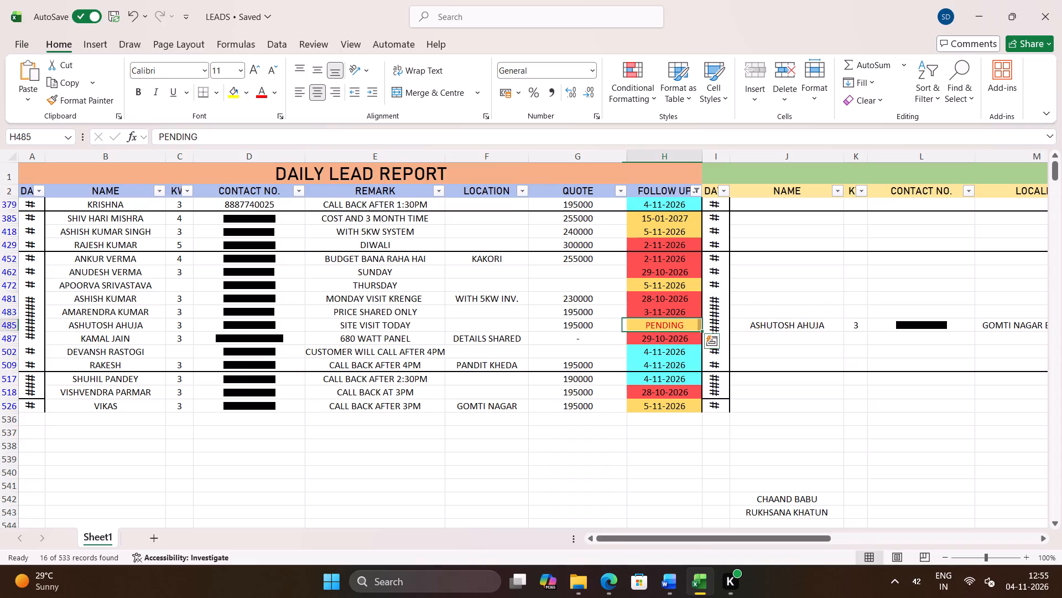
pyautogui.moveTo(655, 347); pyautogui.dragTo(0, 371)
pyautogui.moveTo(0, 371); pyautogui.dragTo(7, 369)
pyautogui.moveTo(97, 342); pyautogui.dragTo(106, 342)
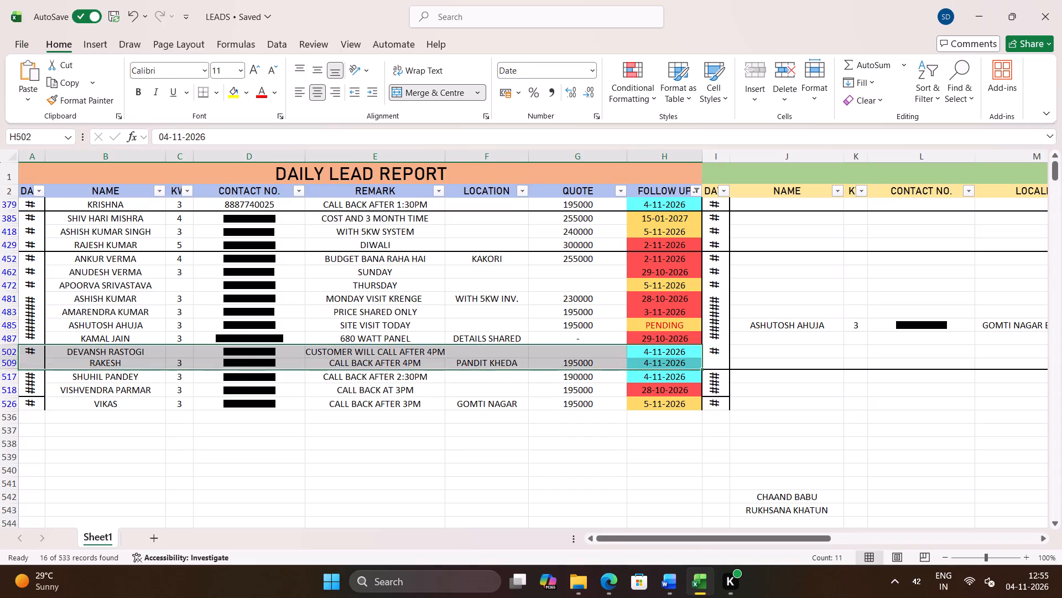
pyautogui.moveTo(106, 342); pyautogui.dragTo(616, 337)
pyautogui.hotkey('ctrl', 'z')
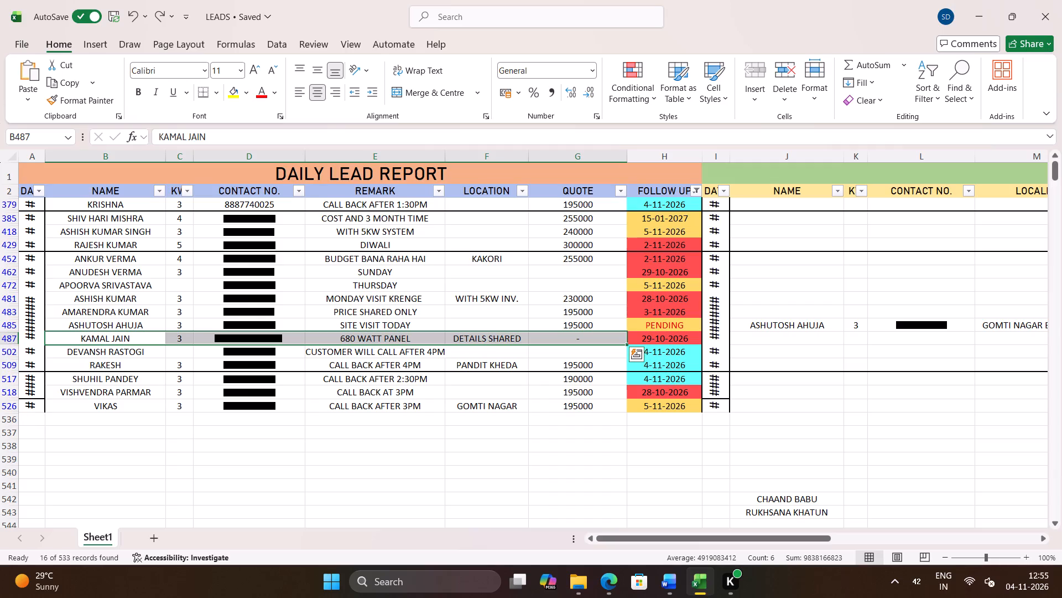
pyautogui.moveTo(667, 340); pyautogui.dragTo(140, 337)
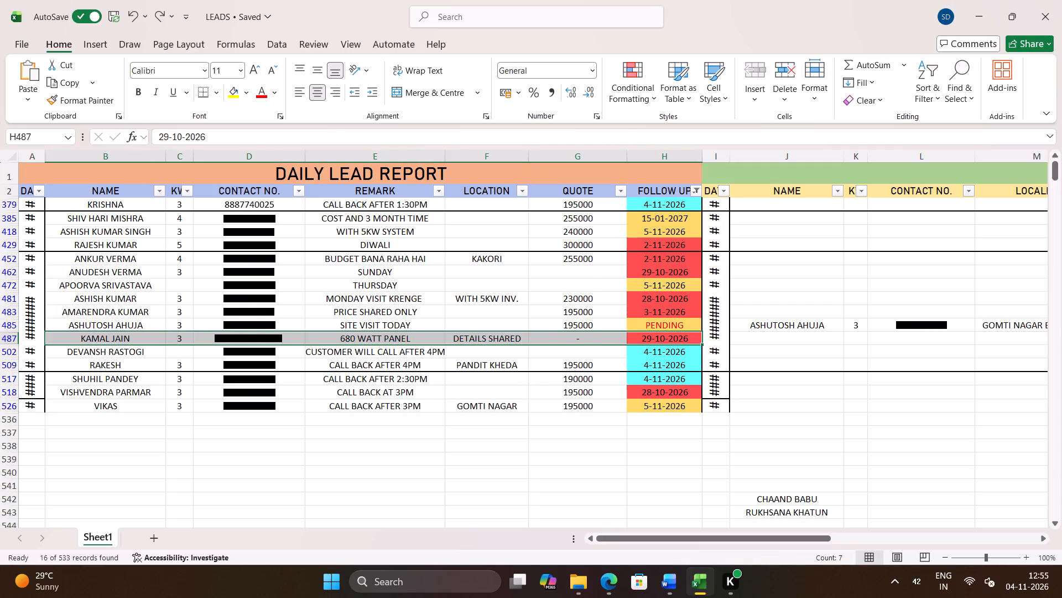
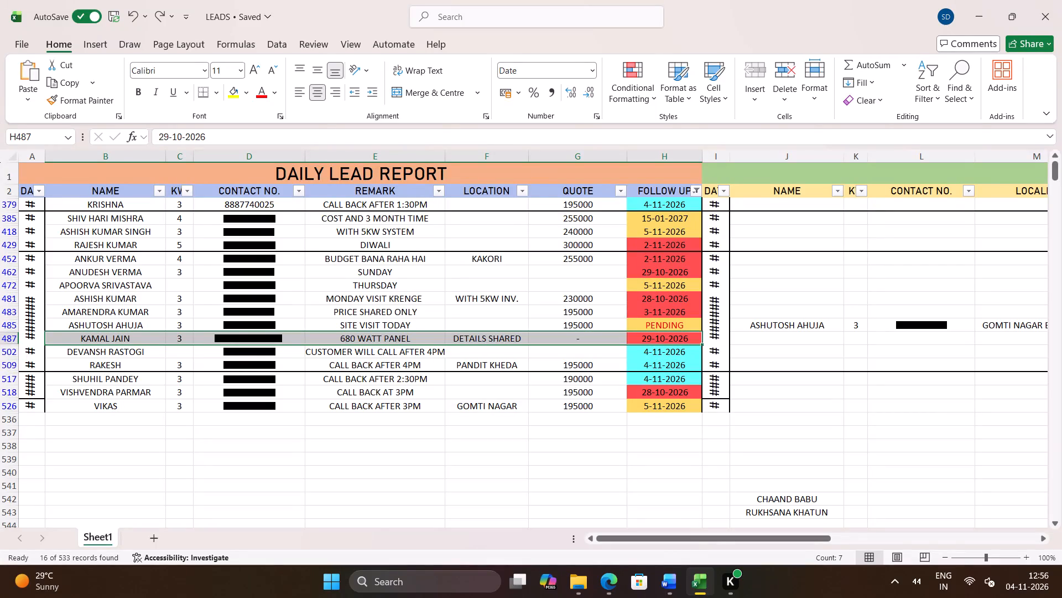
# Examine the filtered open leads from row 379 down to row 502, checking their remarks and follow-up dates.
pyautogui.moveTo(95, 207); pyautogui.dragTo(660, 199)
pyautogui.click(655, 206)
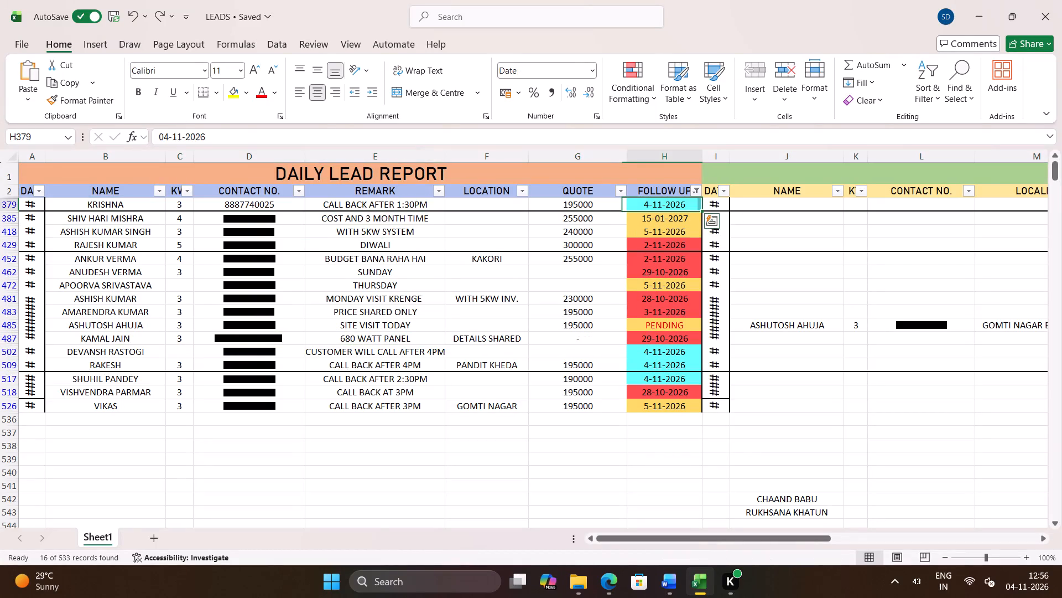
pyautogui.moveTo(91, 220); pyautogui.dragTo(622, 224)
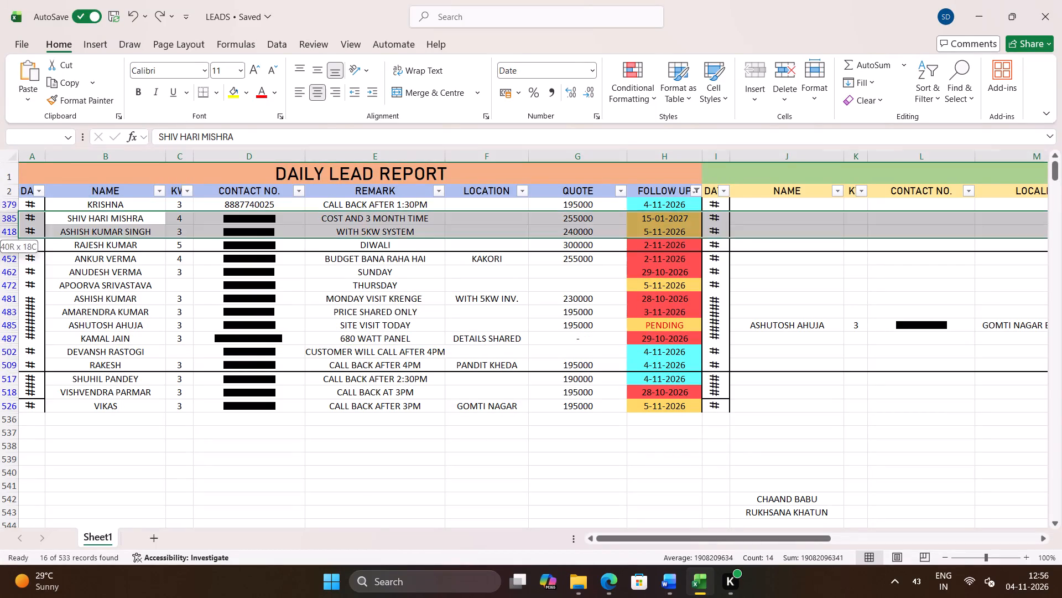
pyautogui.moveTo(622, 224); pyautogui.dragTo(656, 352)
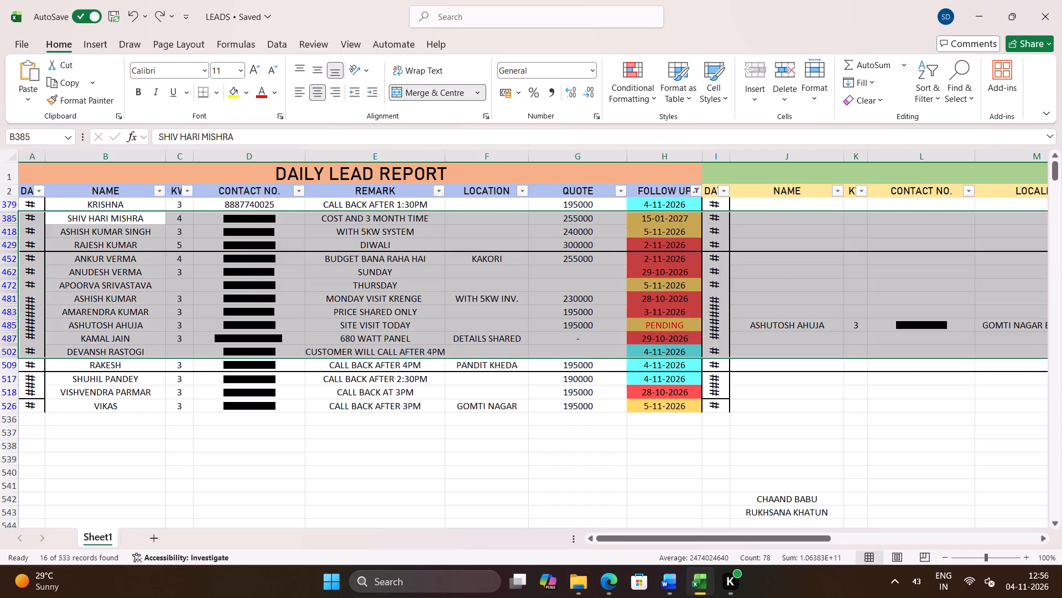
pyautogui.moveTo(660, 341); pyautogui.dragTo(105, 336)
# Check the November 2026 calendar and set the follow-up date of the row 485 site-visit lead to 10 November 2026.
pyautogui.moveTo(105, 322); pyautogui.dragTo(199, 321)
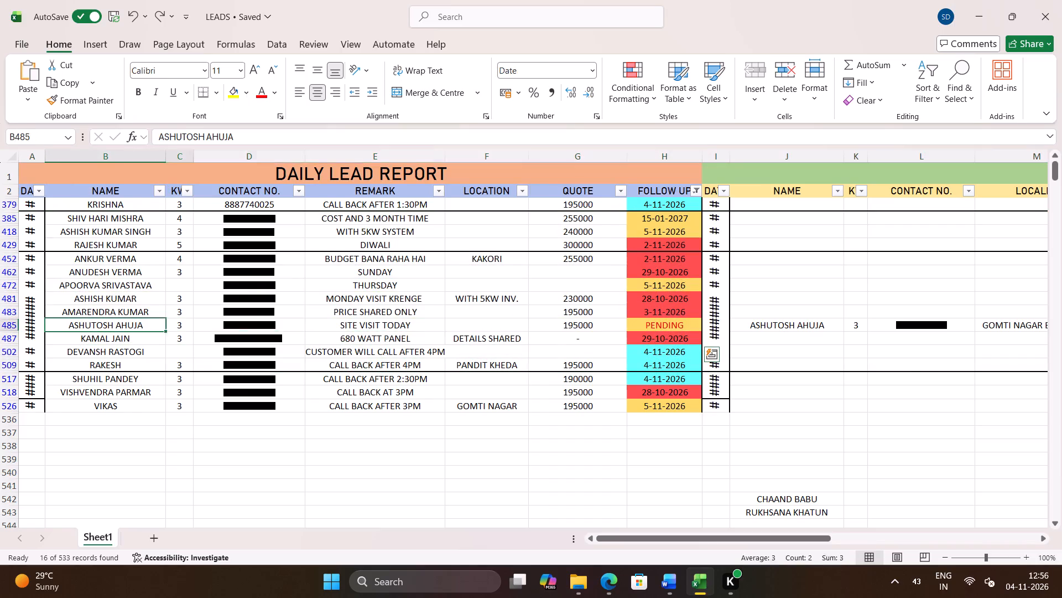
pyautogui.moveTo(199, 321); pyautogui.dragTo(678, 324)
pyautogui.click(675, 325)
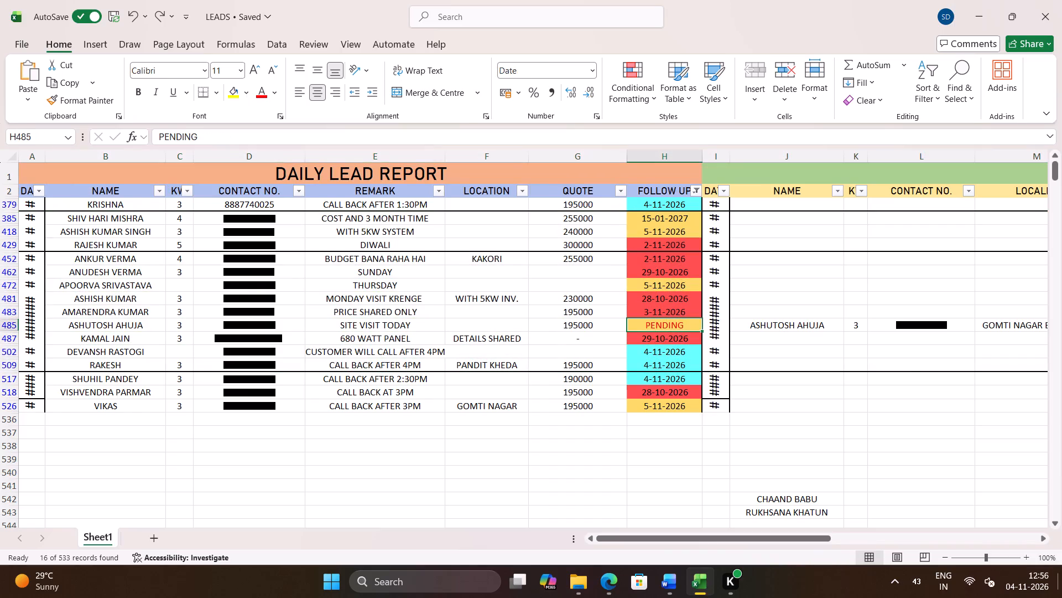
pyautogui.click(1029, 597)
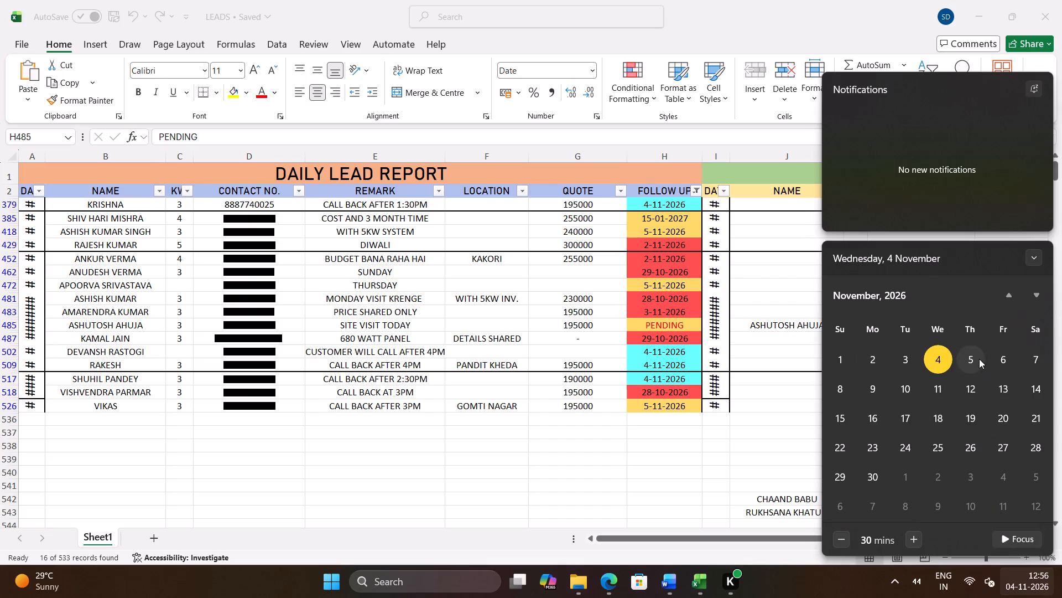
pyautogui.click(898, 384)
pyautogui.click(650, 337)
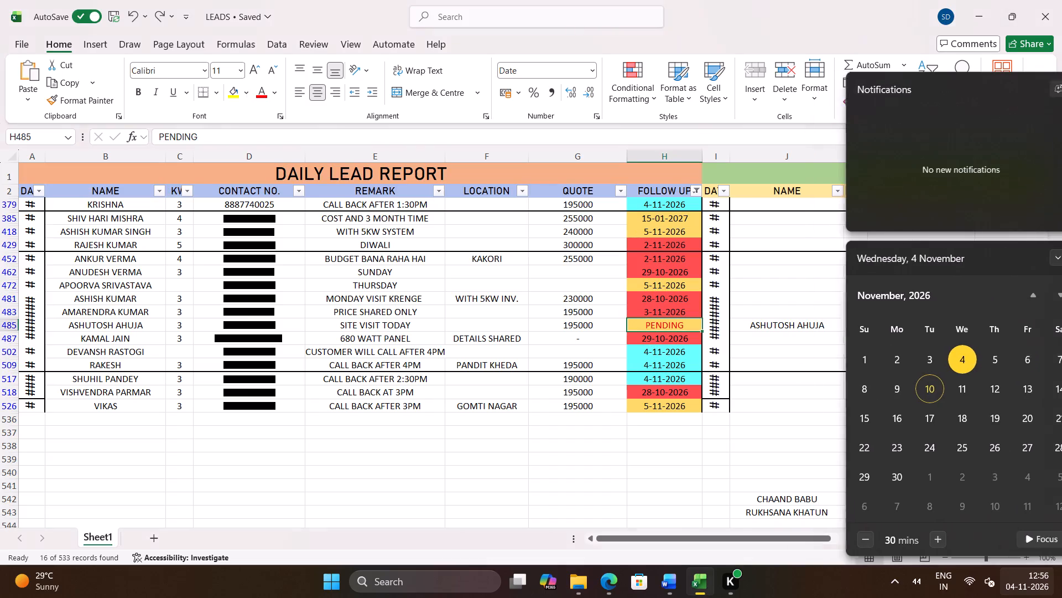
pyautogui.doubleClick(647, 341)
pyautogui.click(665, 323)
pyautogui.press('1')
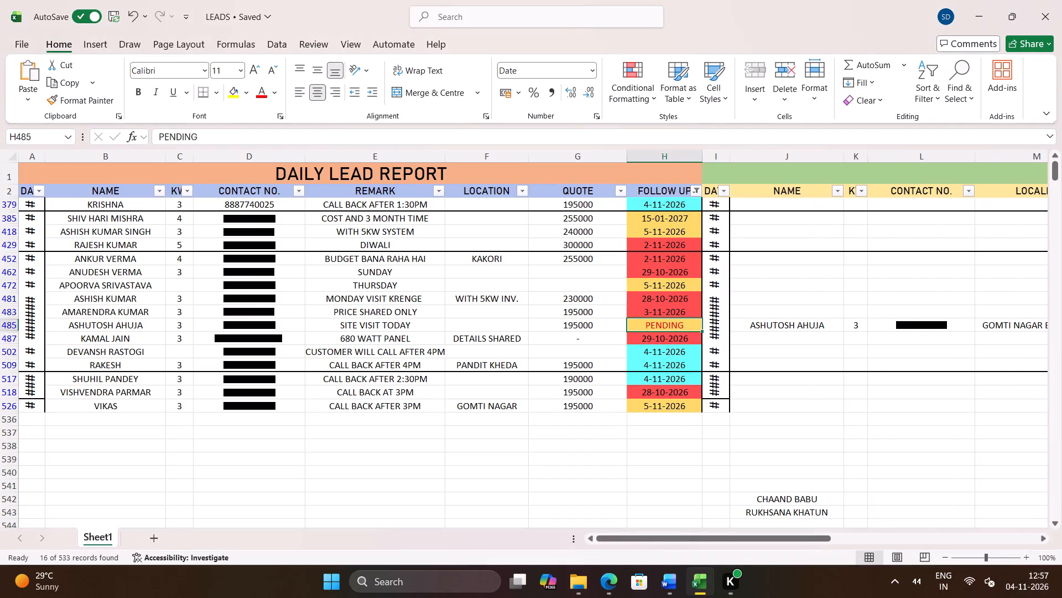
pyautogui.write('0 NOV')
pyautogui.click(762, 350)
# Set the font colour of the row 485 follow-up date to Automatic.
pyautogui.click(675, 328)
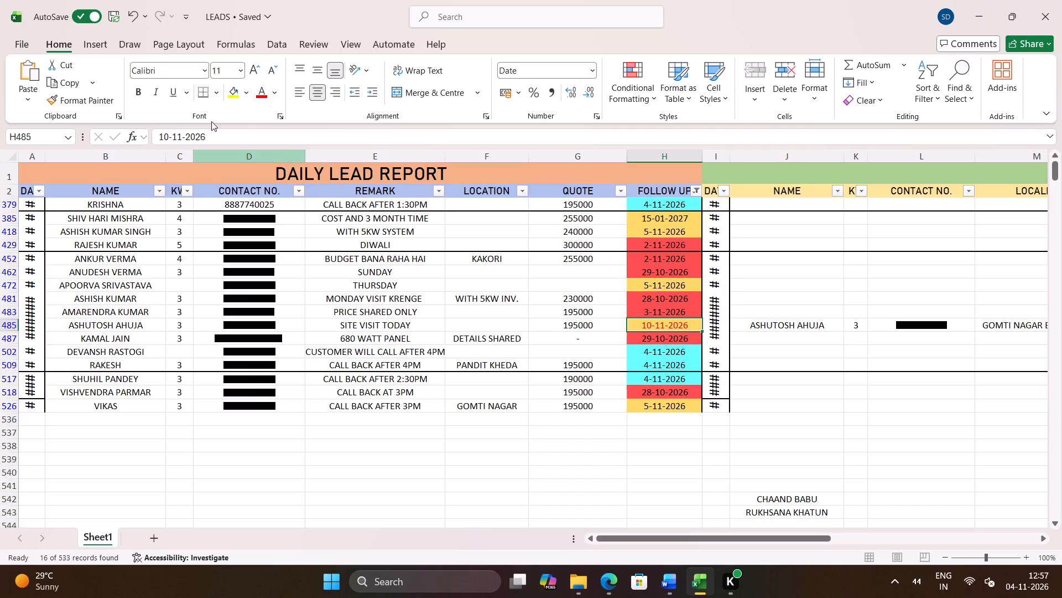
pyautogui.click(268, 95)
pyautogui.click(274, 97)
pyautogui.click(266, 136)
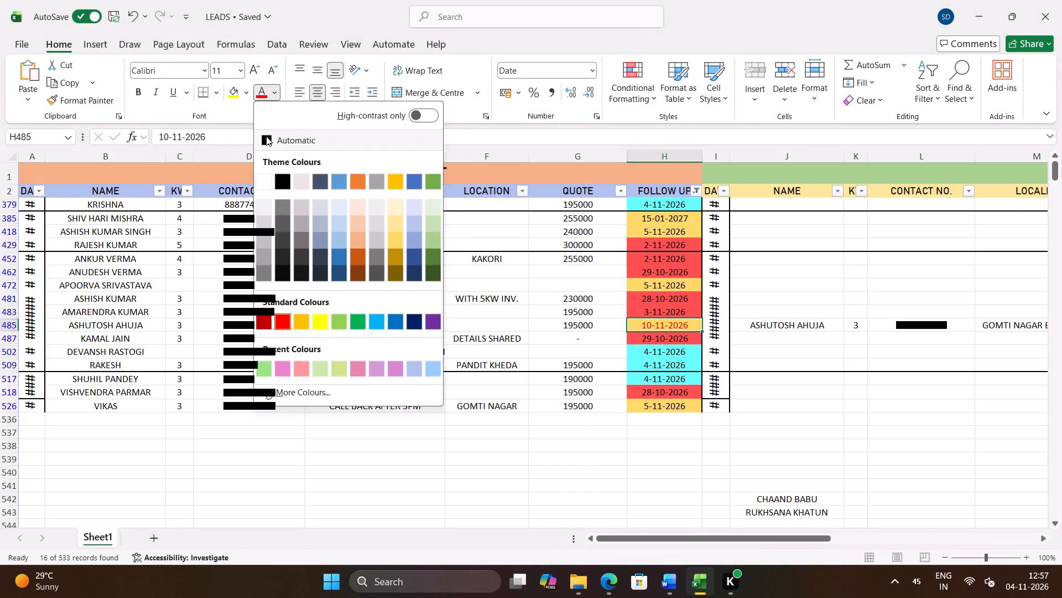
pyautogui.click(970, 363)
# Examine the leads in rows 483 and 487, checking each one's remark, quote and follow-up date.
pyautogui.moveTo(662, 311); pyautogui.dragTo(613, 319)
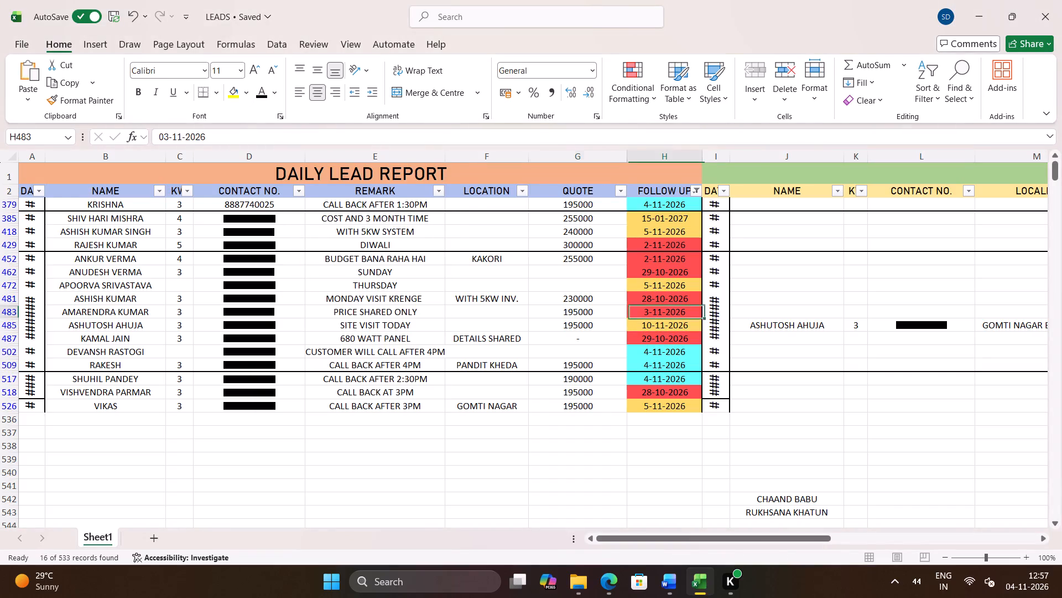
pyautogui.moveTo(613, 319); pyautogui.dragTo(96, 308)
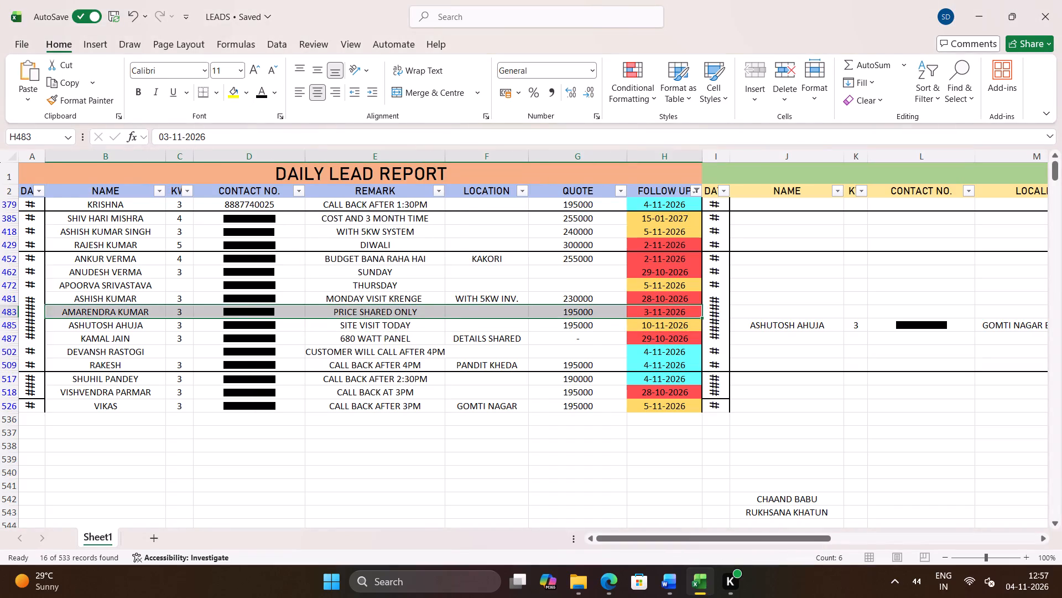
pyautogui.moveTo(93, 338); pyautogui.dragTo(662, 341)
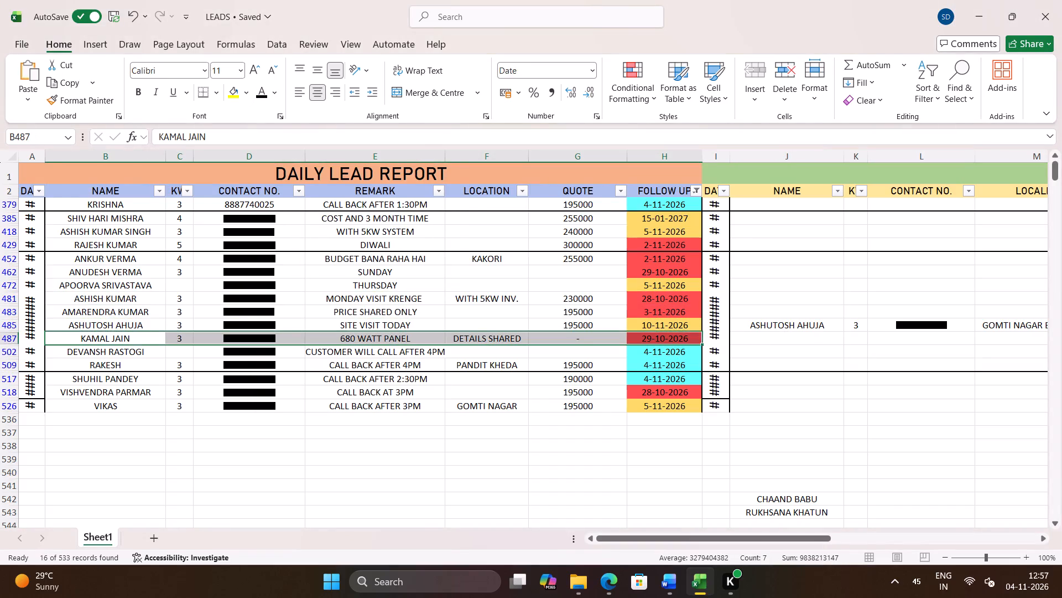